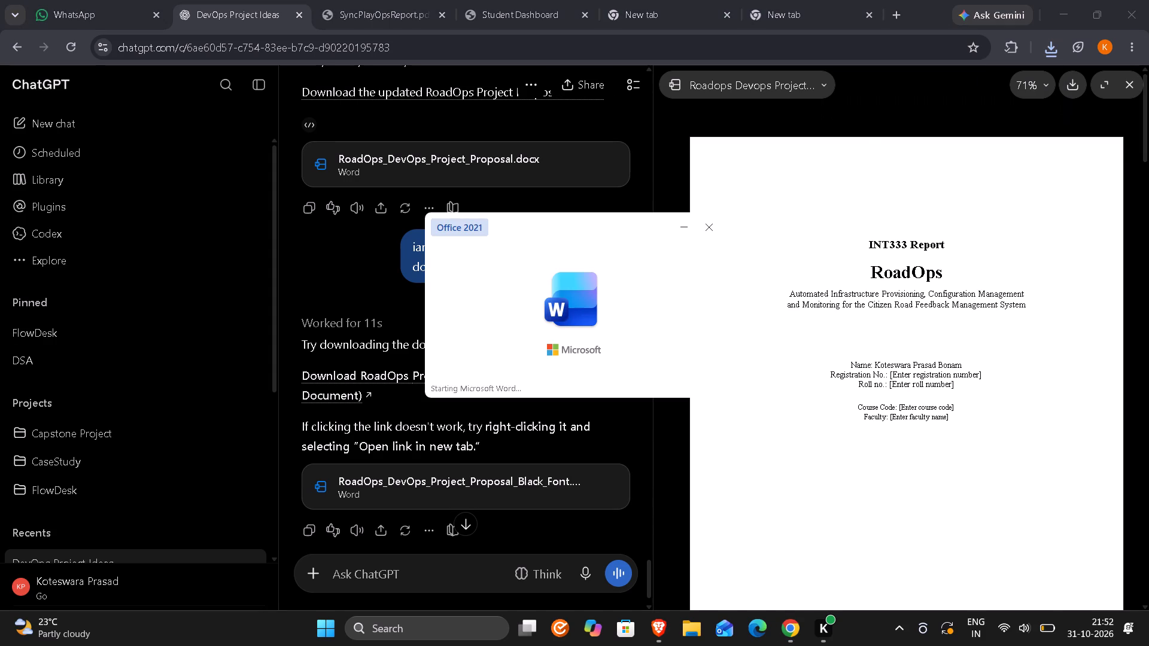
{"action": "left_click", "coordinate": [548, 295]}
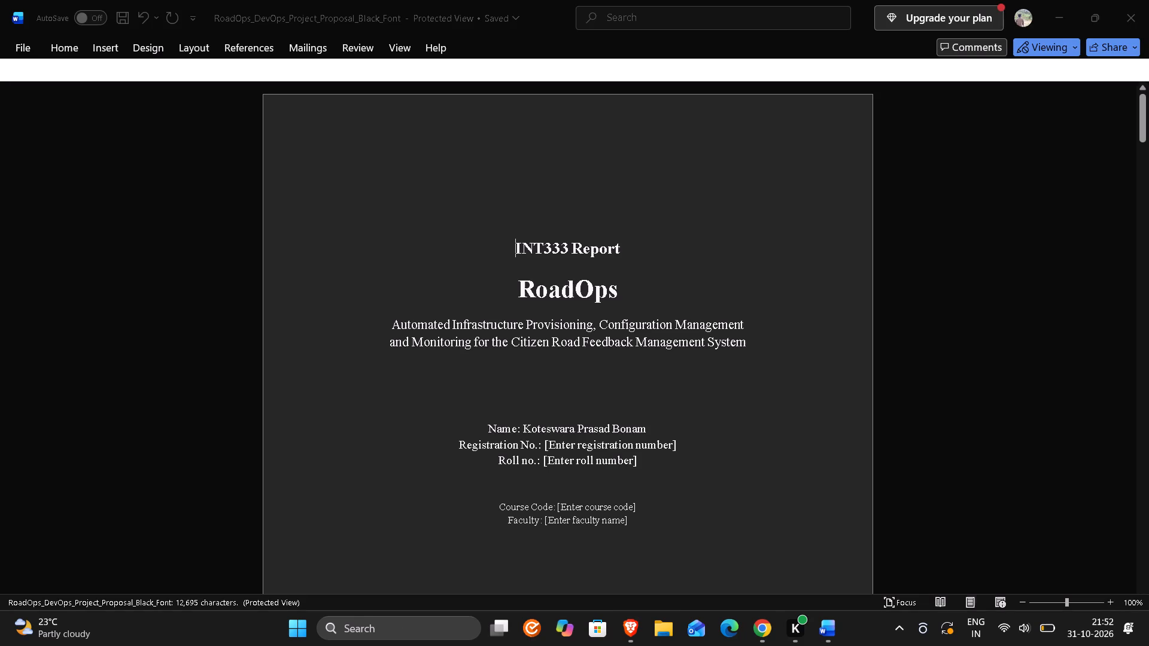
{"action": "left_click", "coordinate": [608, 69]}
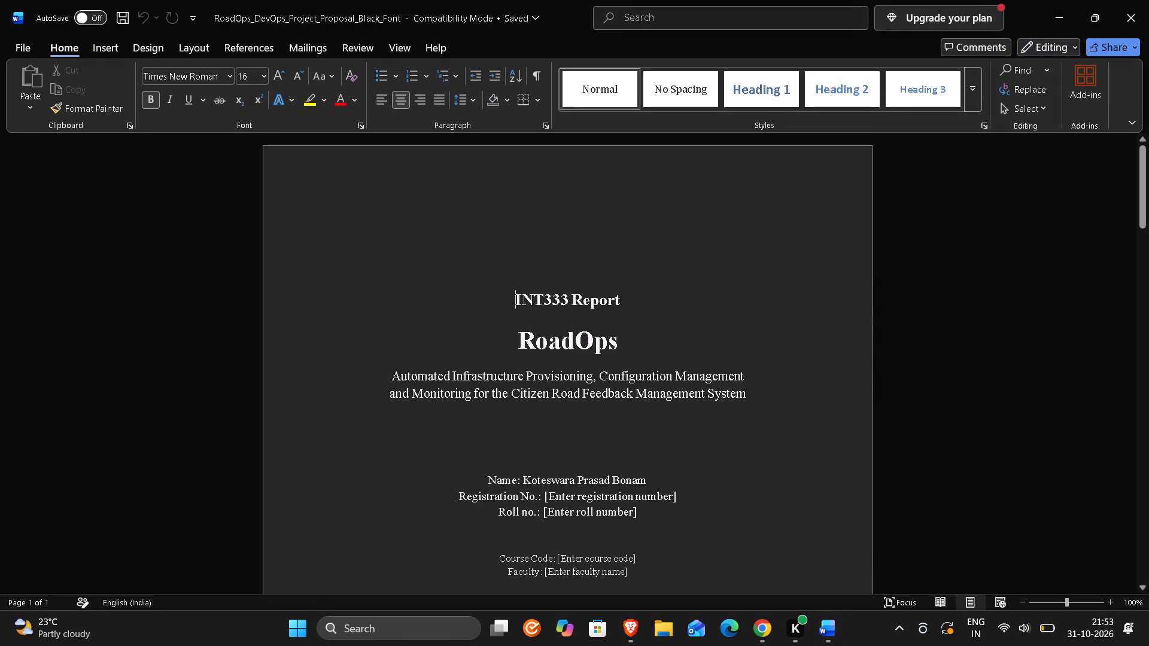
Add one blank line above "INT333 Report" on the title page and place the cursor on it.
{"action": "scroll", "coordinate": [604, 237], "scroll_direction": "down", "scroll_amount": 3}
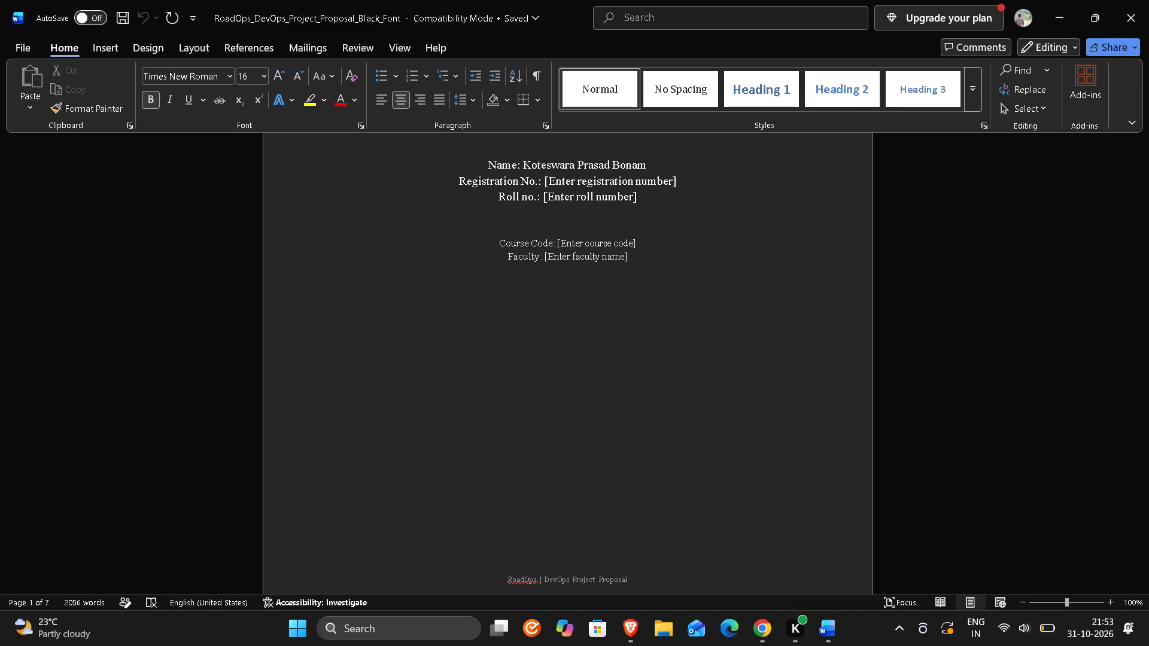
{"action": "scroll", "coordinate": [604, 237], "scroll_direction": "up", "scroll_amount": 2}
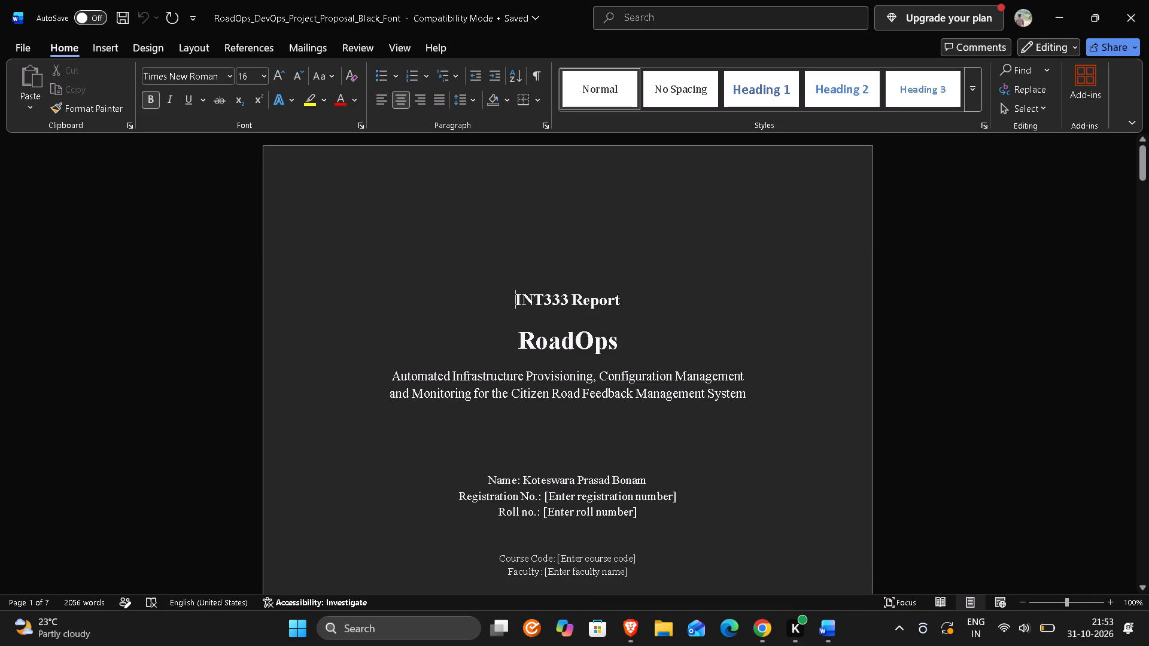
{"action": "key", "text": "Return"}
{"action": "key", "text": "Return"}
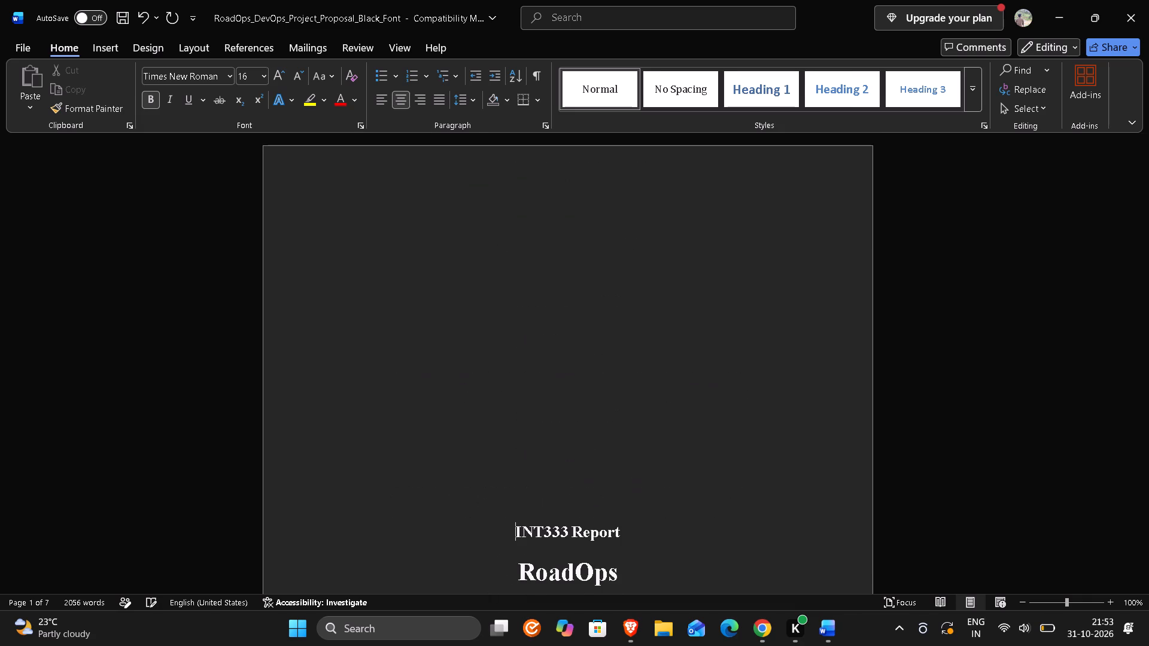
{"action": "key", "text": "BackSpace"}
{"action": "left_click", "coordinate": [475, 243]}
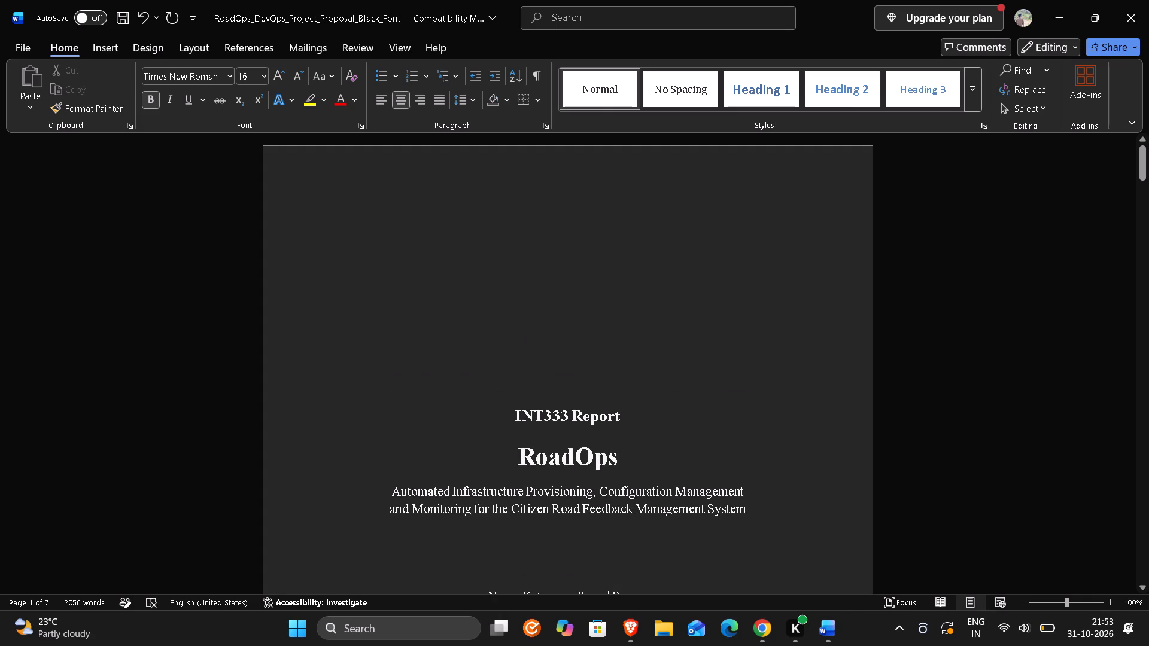
{"action": "left_click", "coordinate": [445, 252]}
{"action": "left_click", "coordinate": [446, 208]}
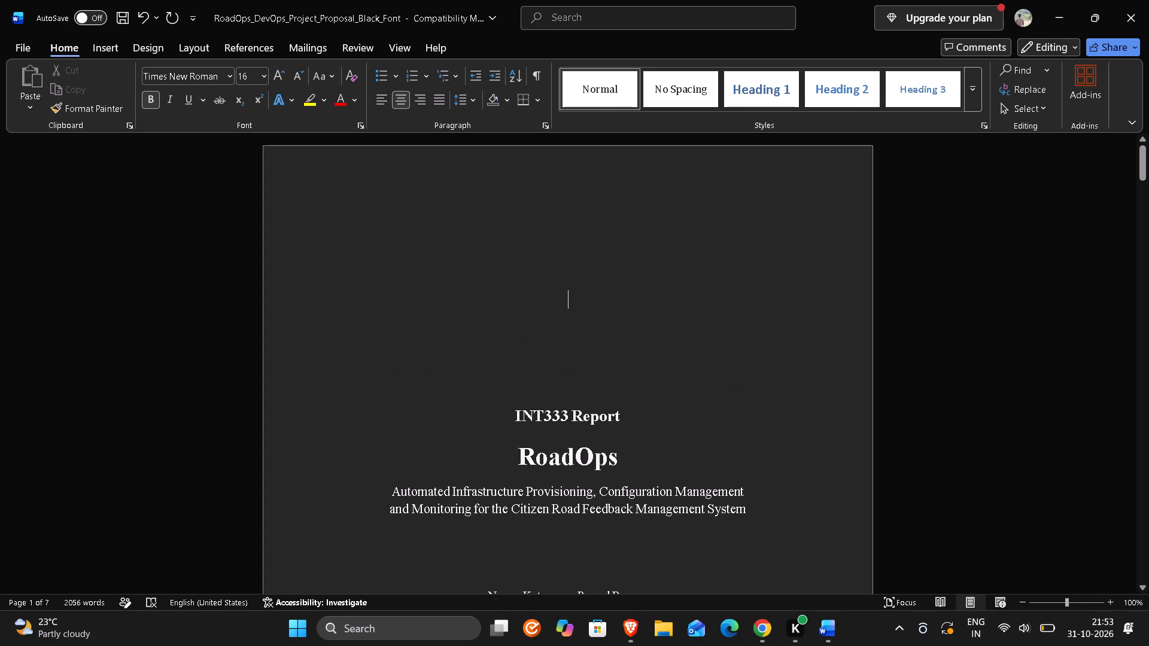
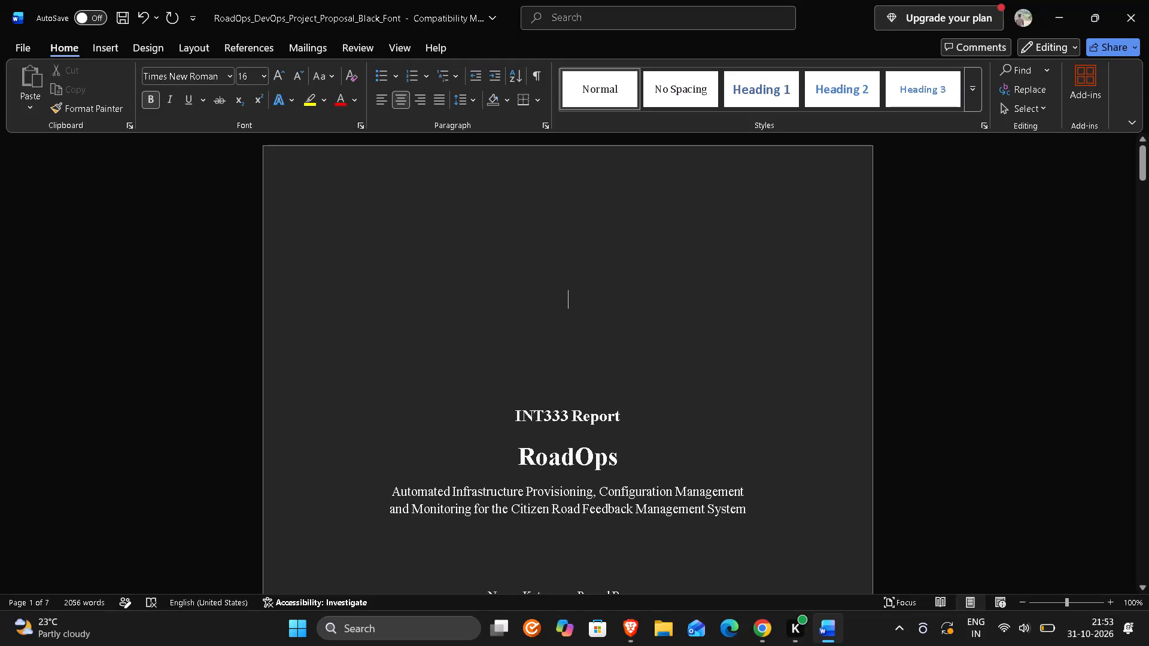
Switch to File Explorer, browse the Downloads folder and search it for "lpu" to find a university logo.
{"action": "left_click", "coordinate": [533, 252]}
{"action": "left_click", "coordinate": [673, 624]}
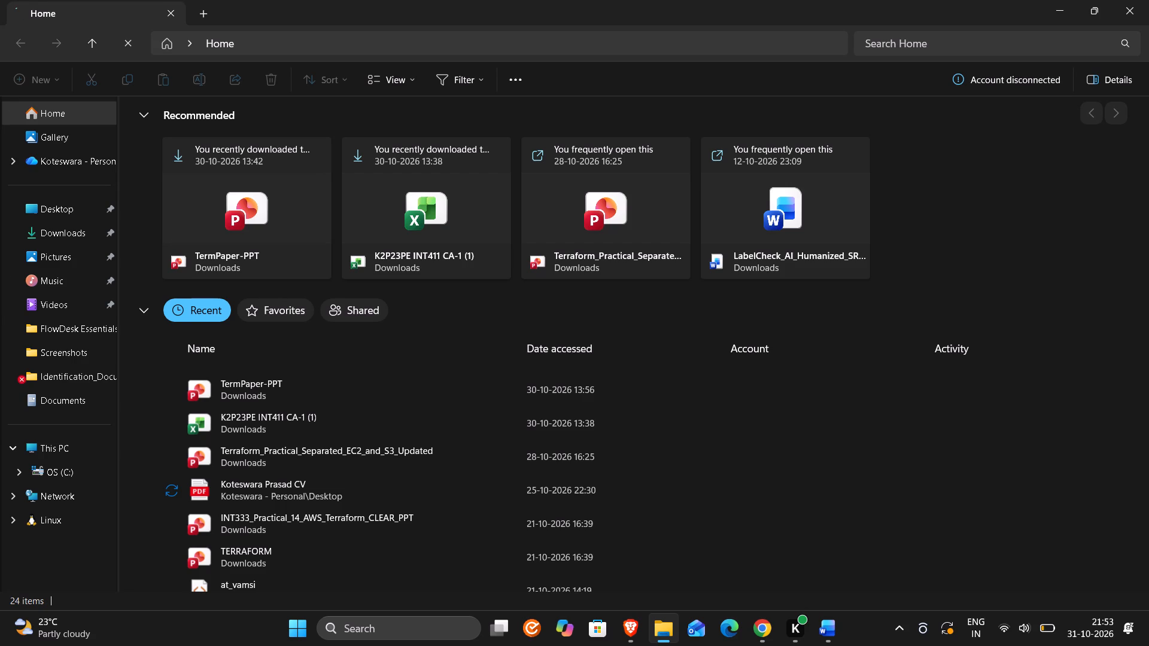
{"action": "left_click", "coordinate": [49, 222]}
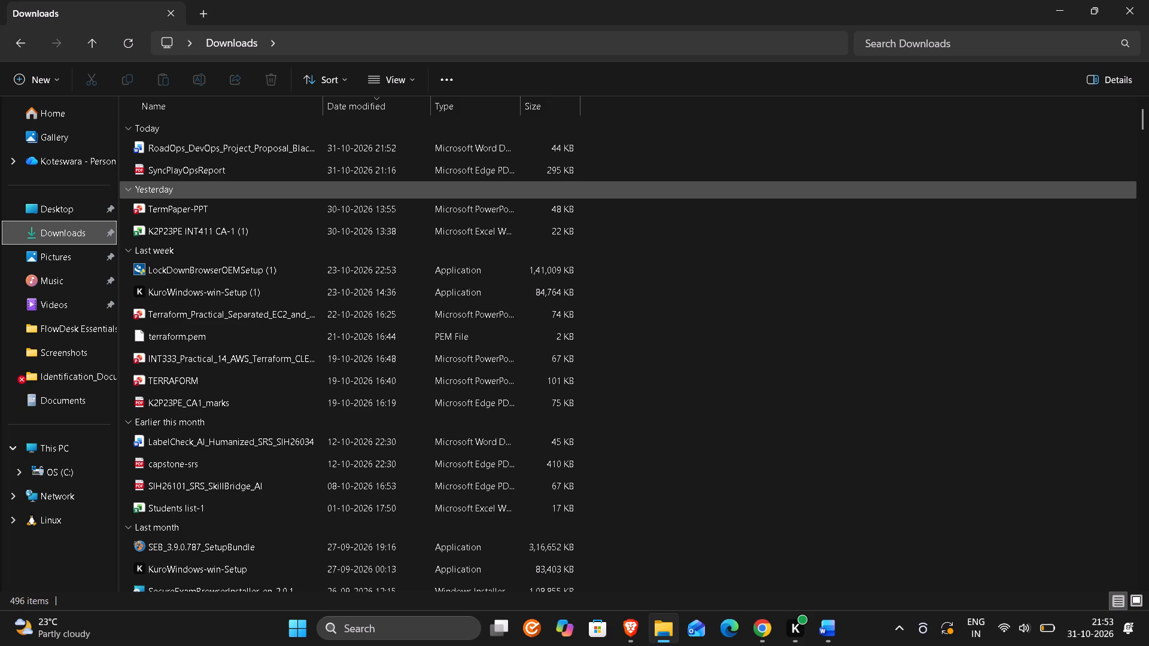
{"action": "scroll", "coordinate": [485, 194], "scroll_direction": "down", "scroll_amount": 4}
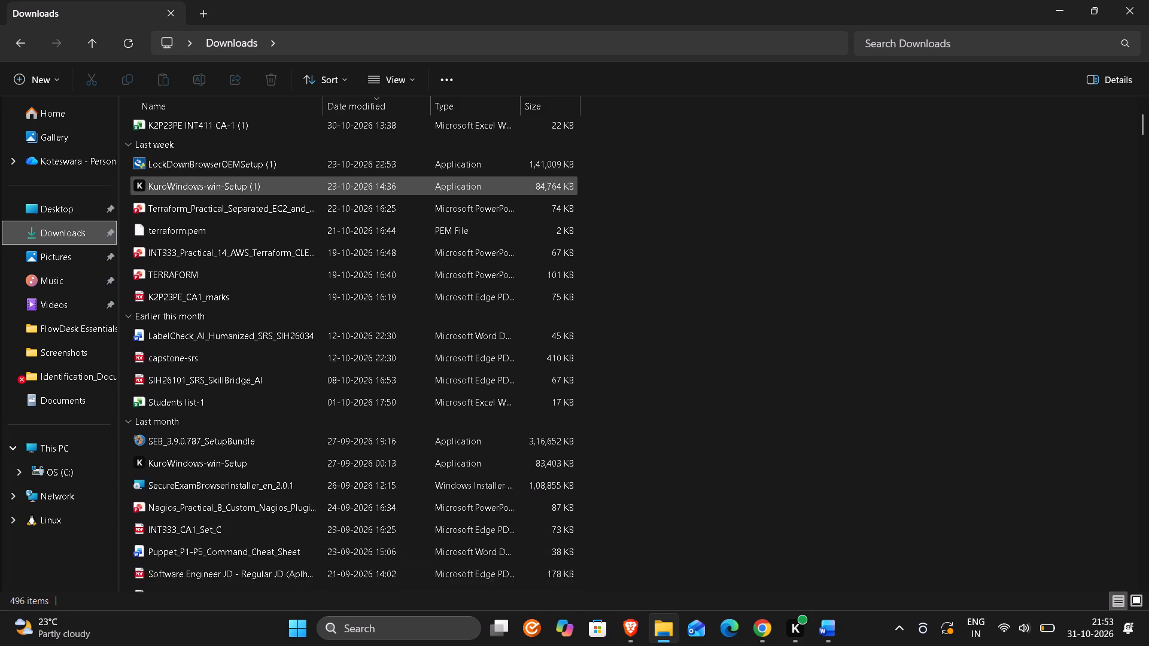
{"action": "scroll", "coordinate": [485, 194], "scroll_direction": "down", "scroll_amount": 2}
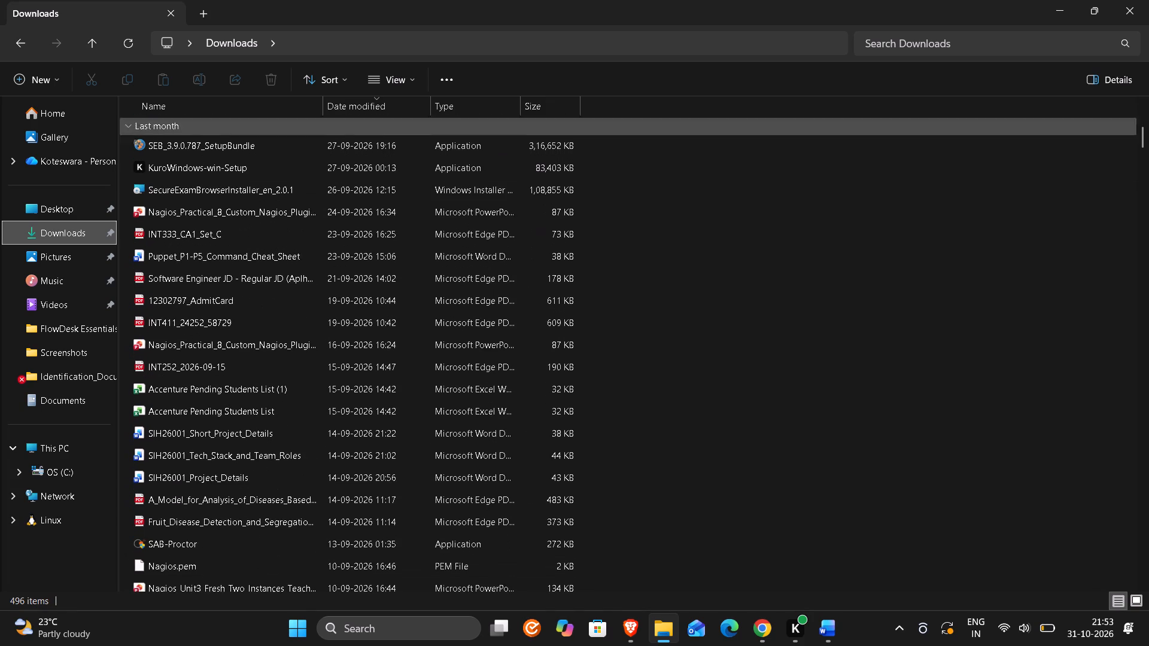
{"action": "left_click", "coordinate": [904, 46]}
{"action": "type", "text": "lpu"}
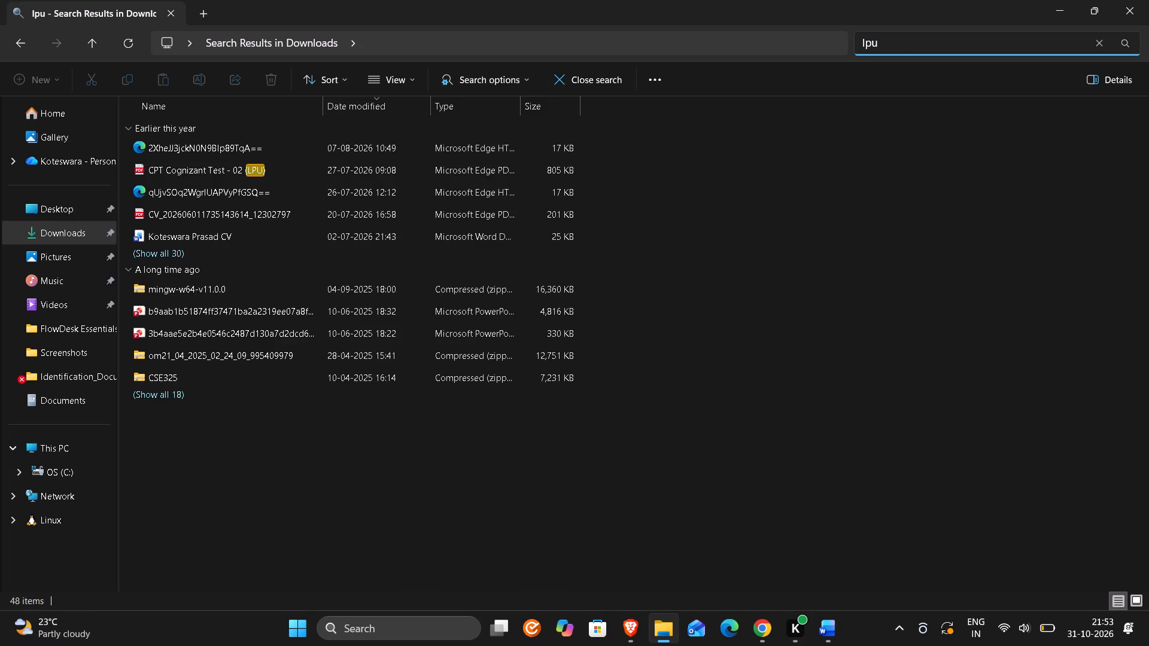
{"action": "scroll", "coordinate": [325, 188], "scroll_direction": "up", "scroll_amount": 1}
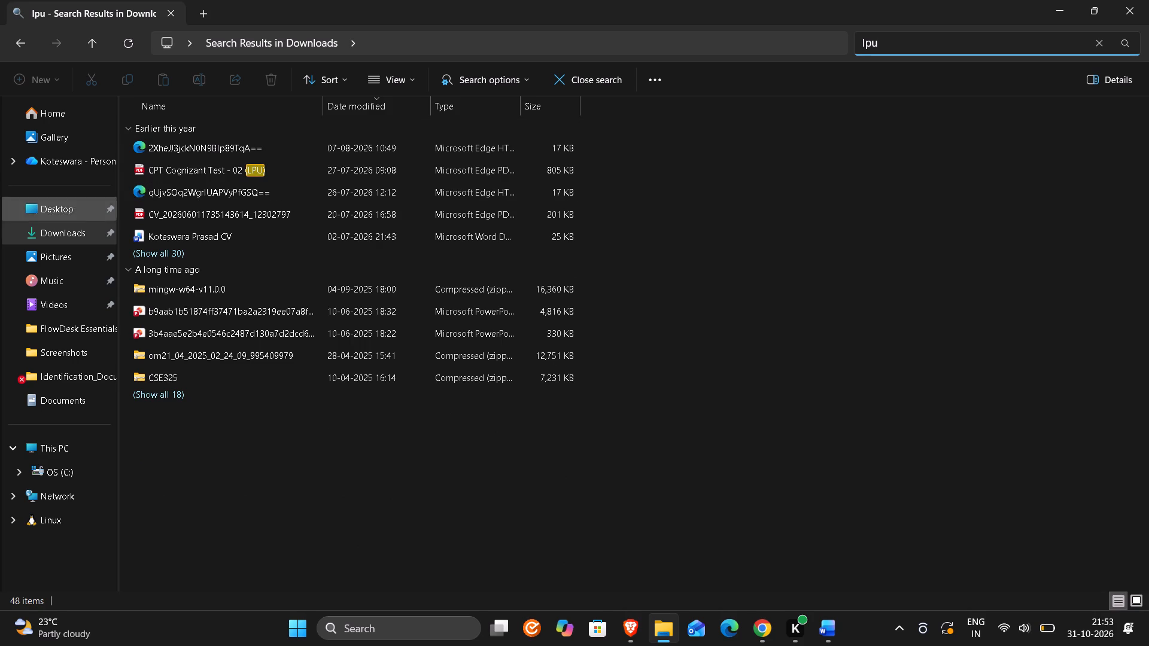
Search File Explorer's Home for "logo", preview the 205 x 182 logo.png dated 17-07-2025, and close the preview and File Explorer.
{"action": "left_click", "coordinate": [42, 116]}
{"action": "left_click", "coordinate": [983, 46]}
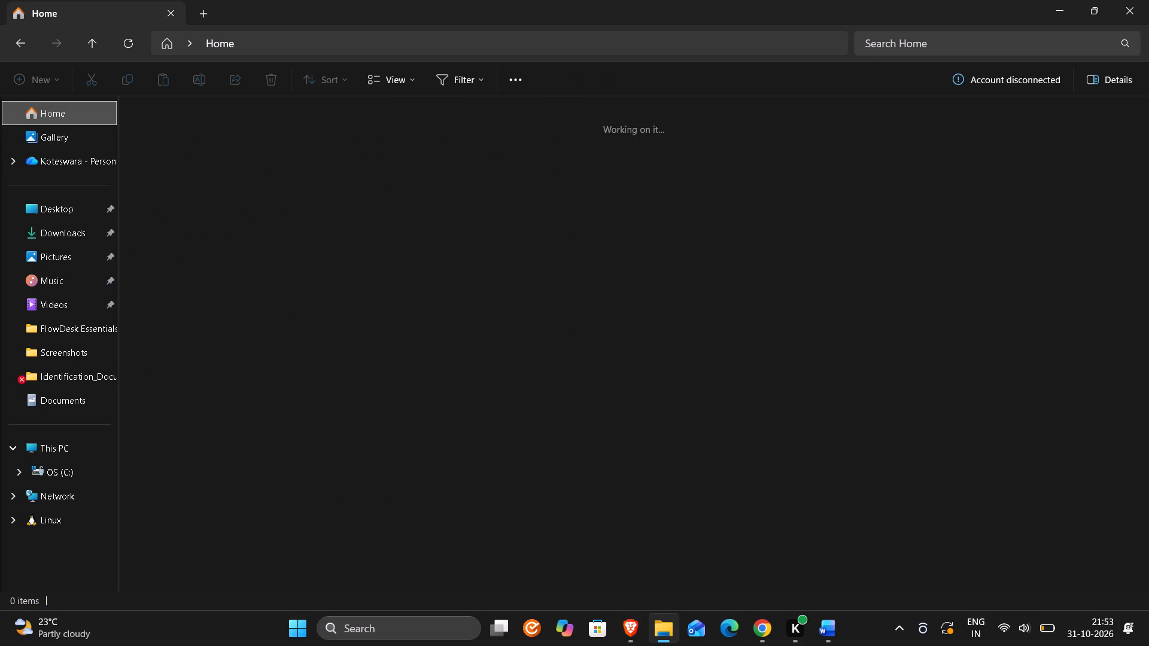
{"action": "type", "text": "logo"}
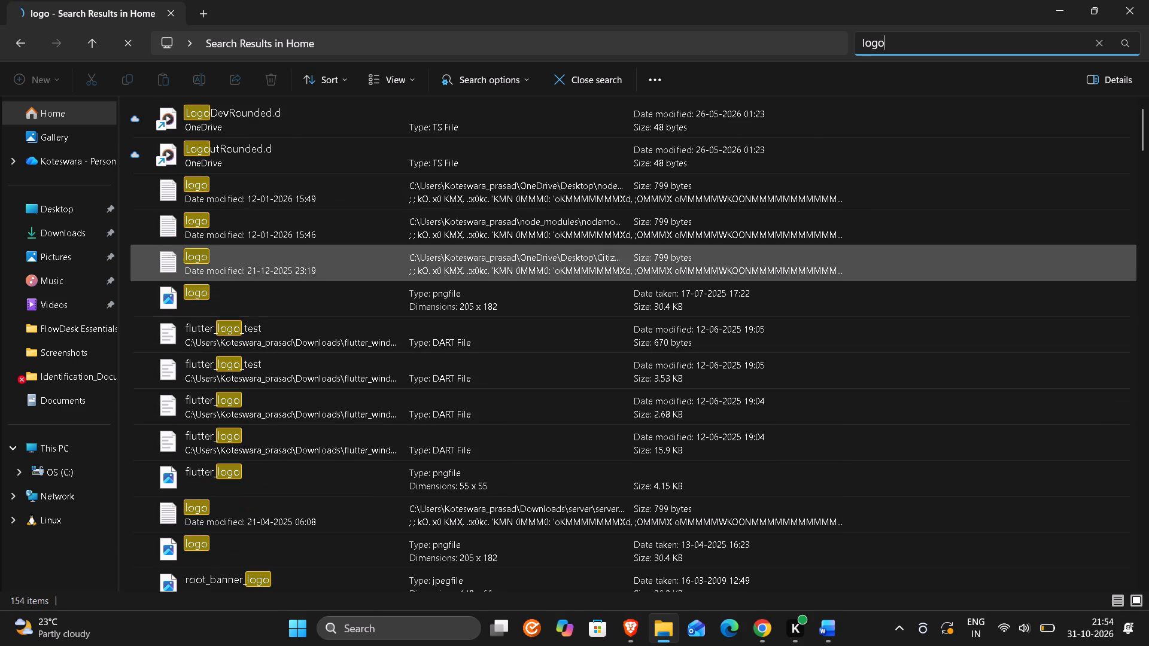
{"action": "scroll", "coordinate": [461, 240], "scroll_direction": "down", "scroll_amount": 1}
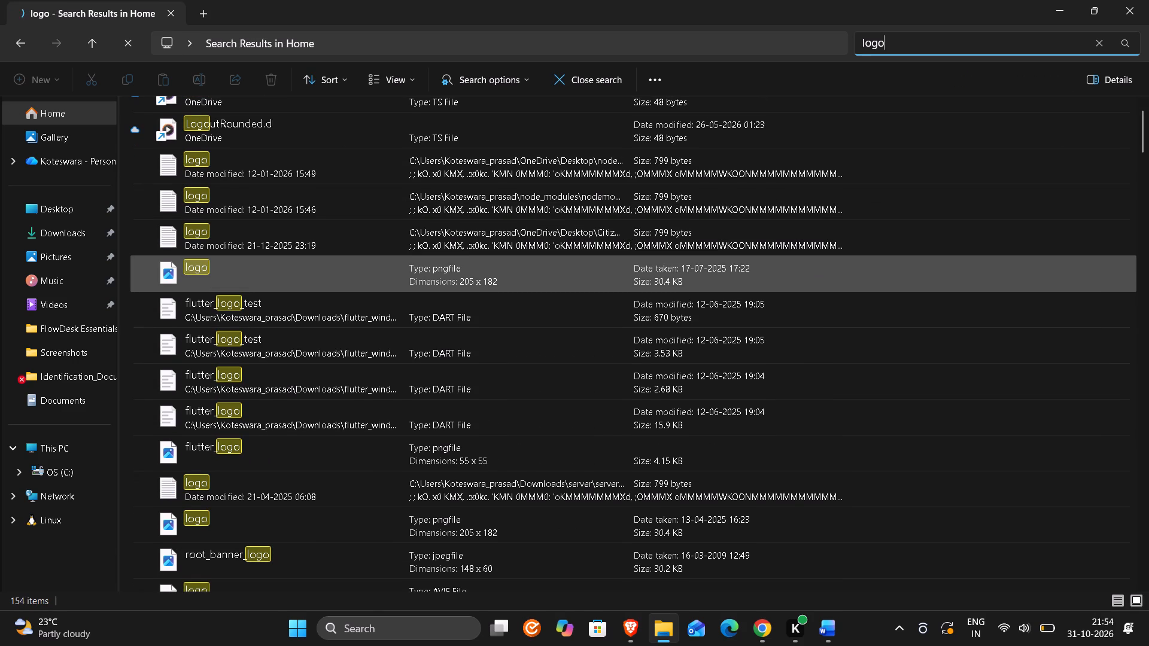
{"action": "double_click", "coordinate": [251, 270]}
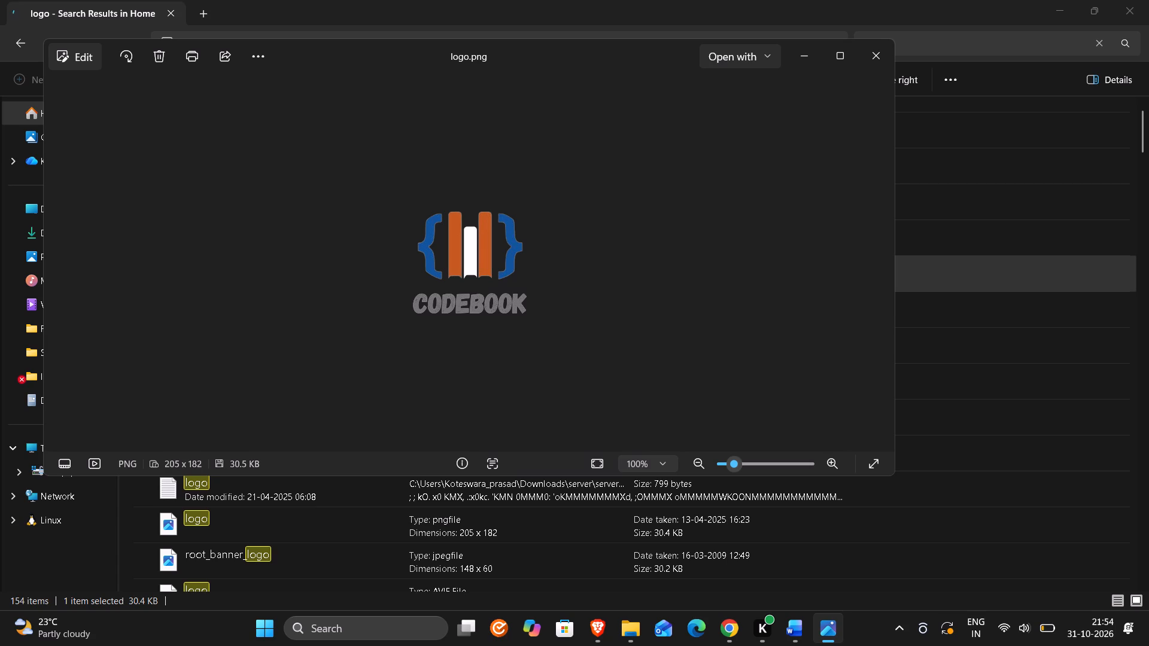
{"action": "left_click", "coordinate": [873, 56]}
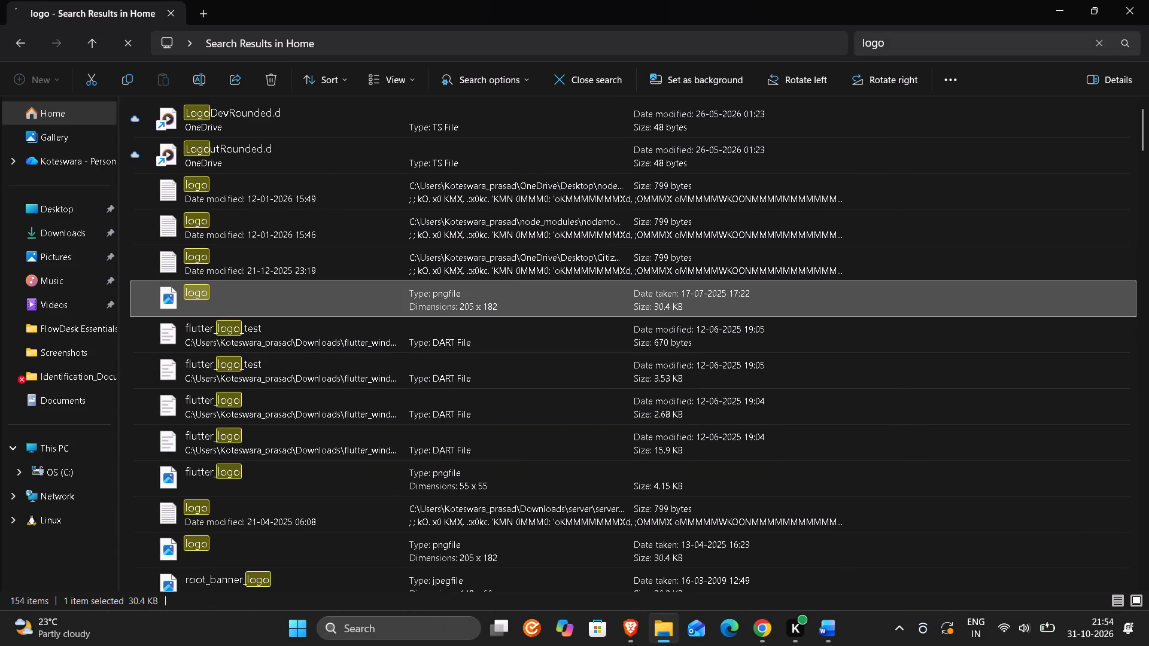
{"action": "left_click", "coordinate": [1148, 0]}
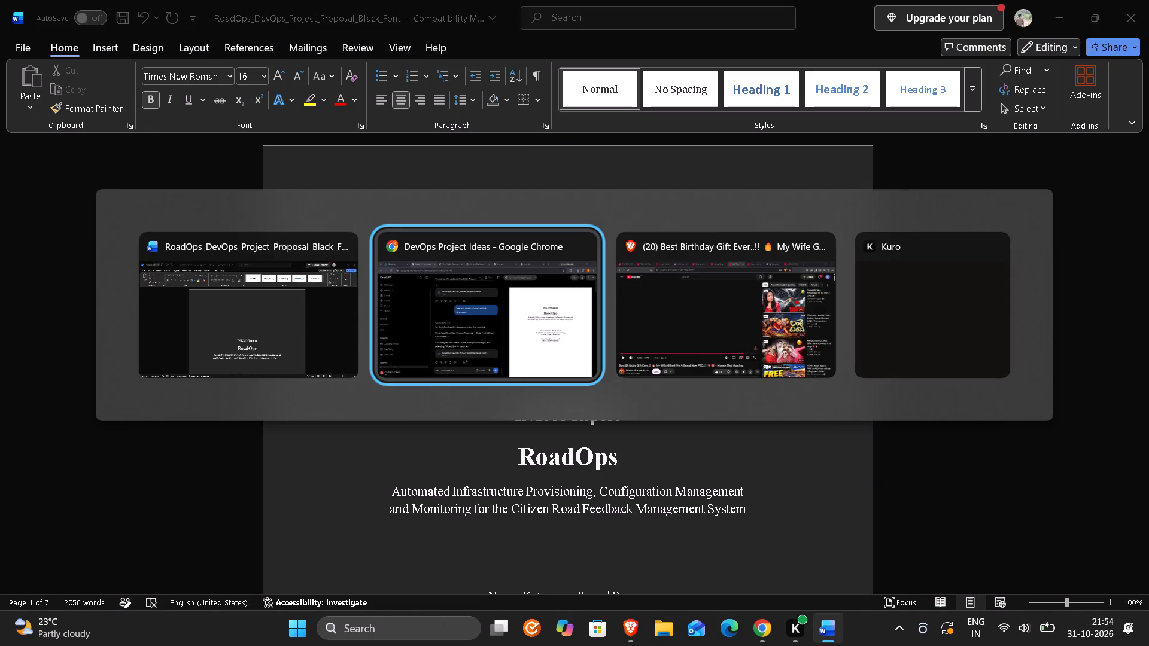
Switch to Chrome and search Google Images for "lpu logo" in the empty tab.
{"action": "left_click", "coordinate": [652, 0]}
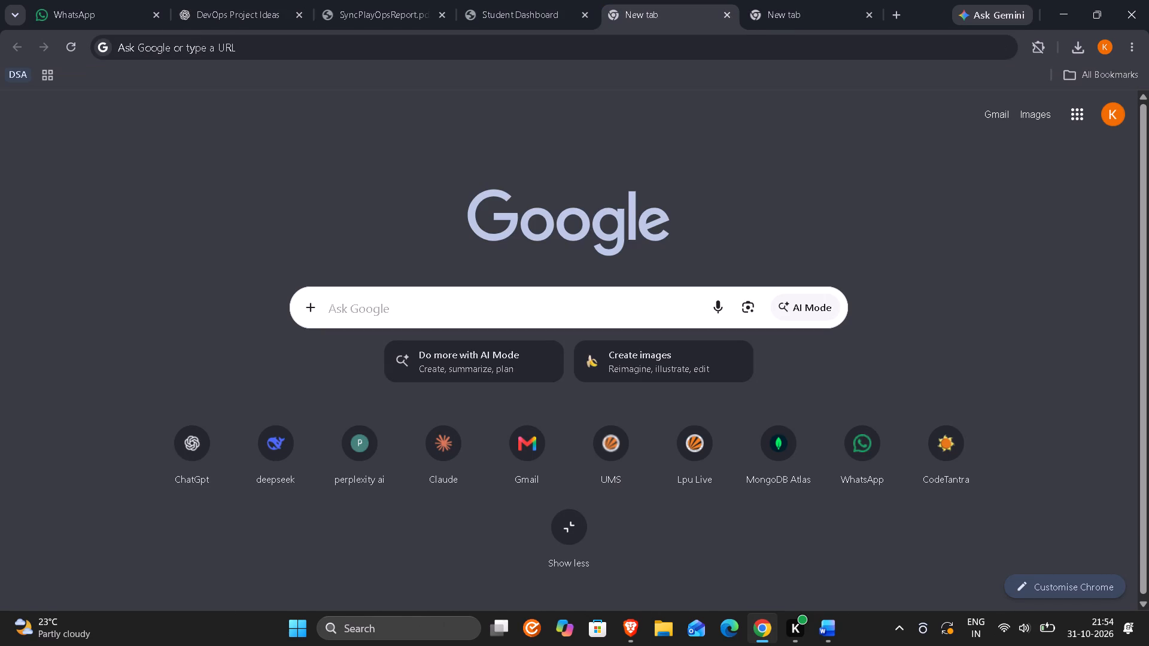
{"action": "left_click", "coordinate": [591, 48]}
{"action": "type", "text": "lpu logo"}
{"action": "key", "text": "Return"}
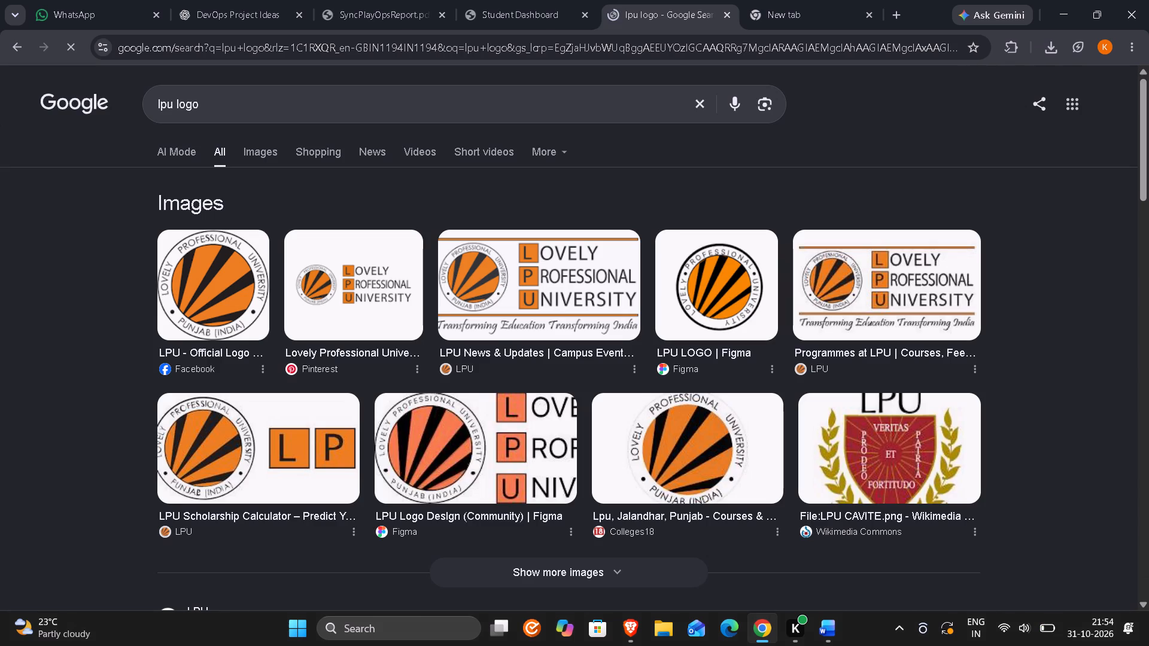
{"action": "left_click", "coordinate": [591, 48]}
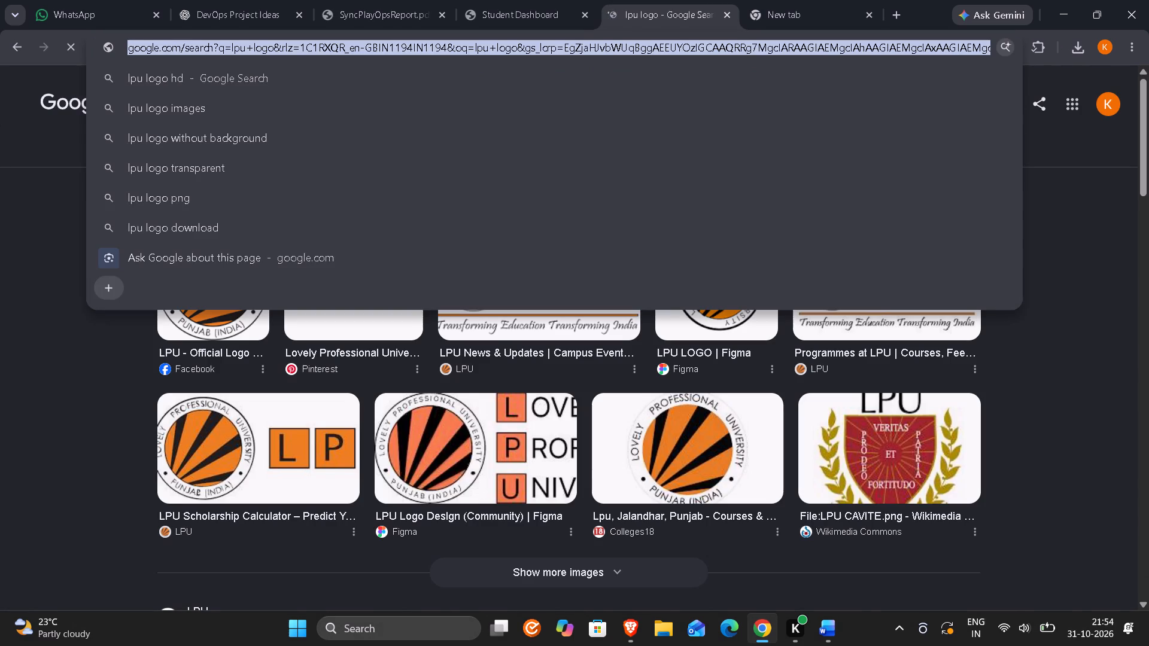
{"action": "left_click", "coordinate": [0, 394]}
{"action": "left_click", "coordinate": [263, 152]}
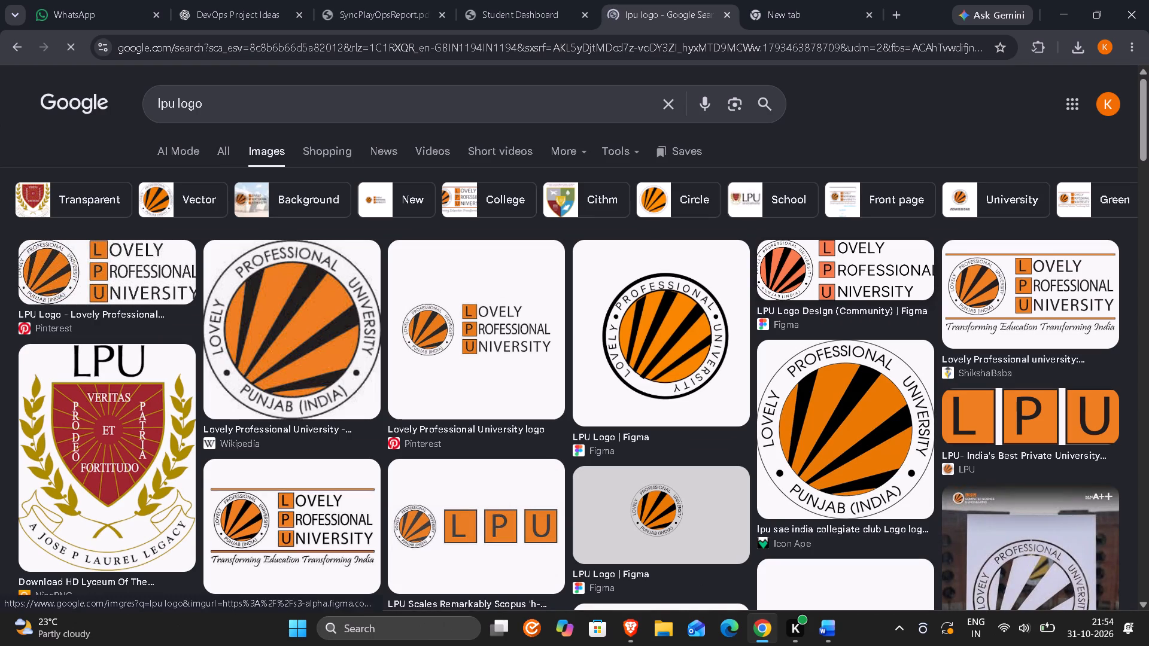
Save the ShikshaBaba Lovely Professional University logo with the "Transforming Education Transforming India" tagline as lpu-logo in the Downloads folder.
{"action": "left_click", "coordinate": [1023, 285]}
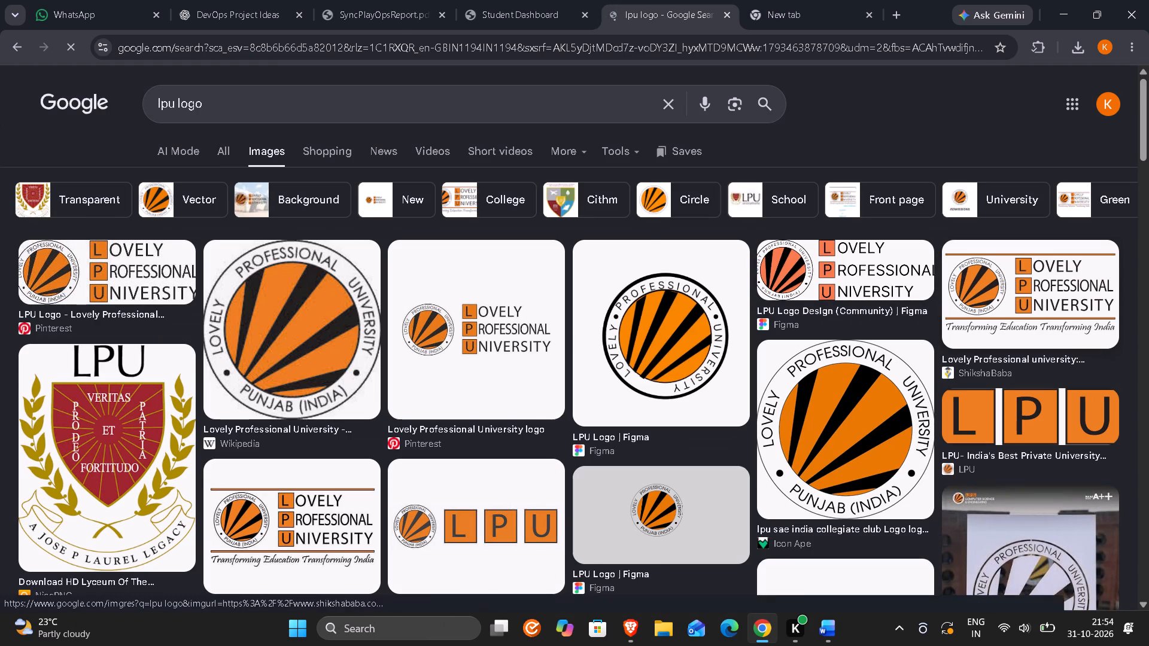
{"action": "right_click", "coordinate": [935, 271]}
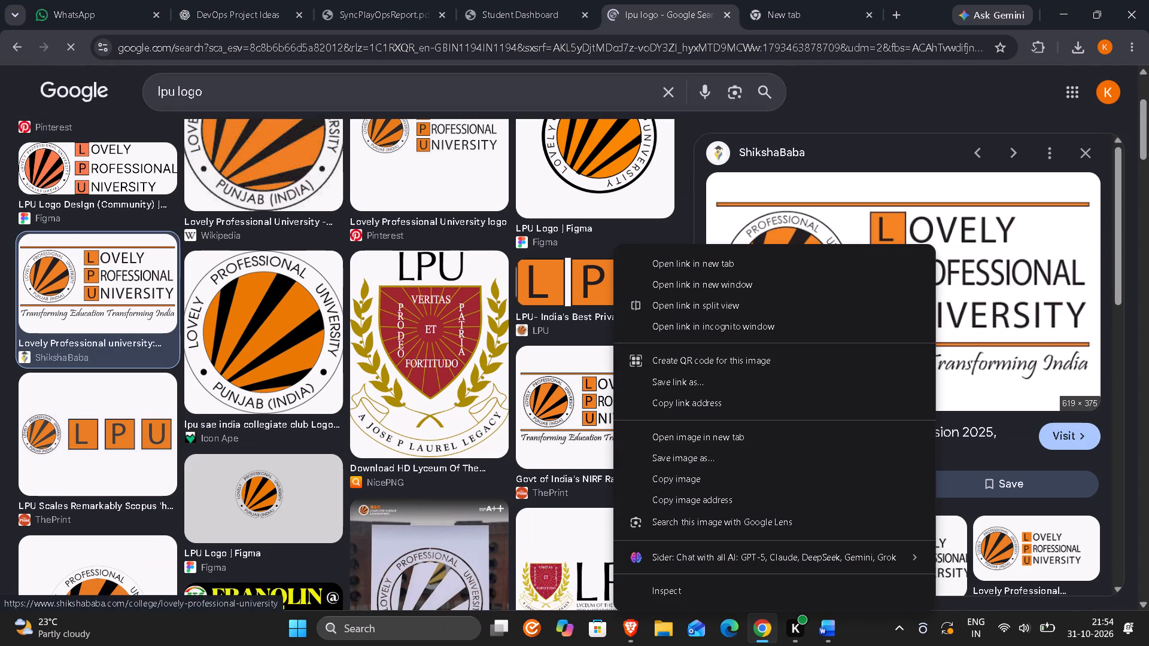
{"action": "left_click", "coordinate": [750, 453]}
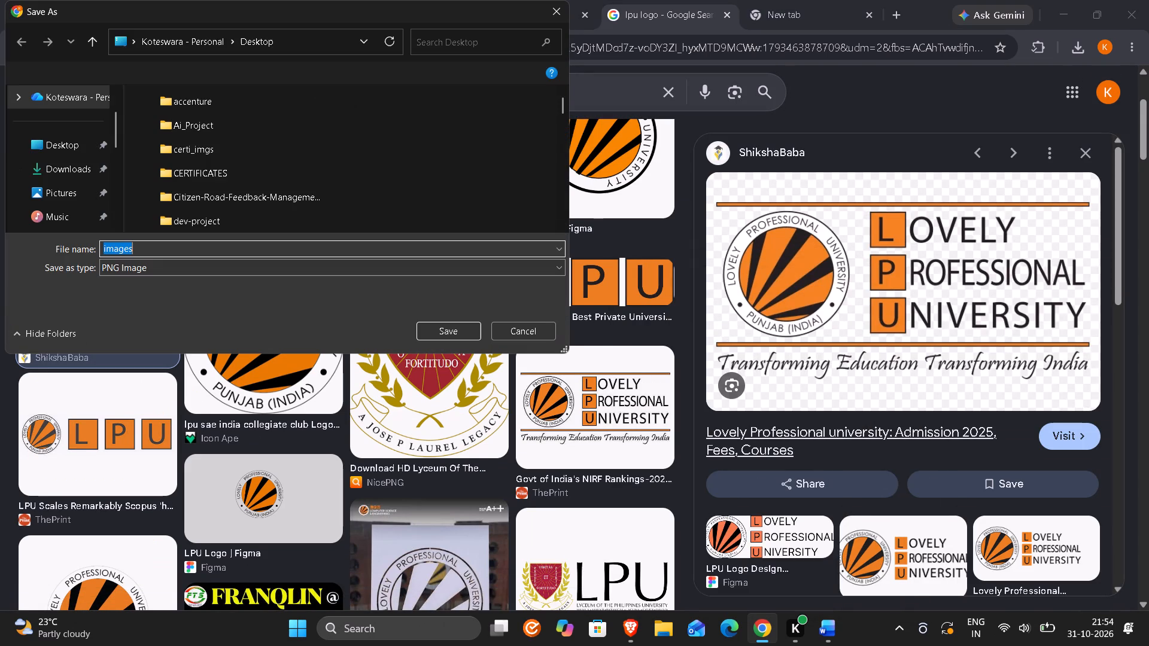
{"action": "left_click", "coordinate": [81, 143]}
{"action": "left_click", "coordinate": [78, 175]}
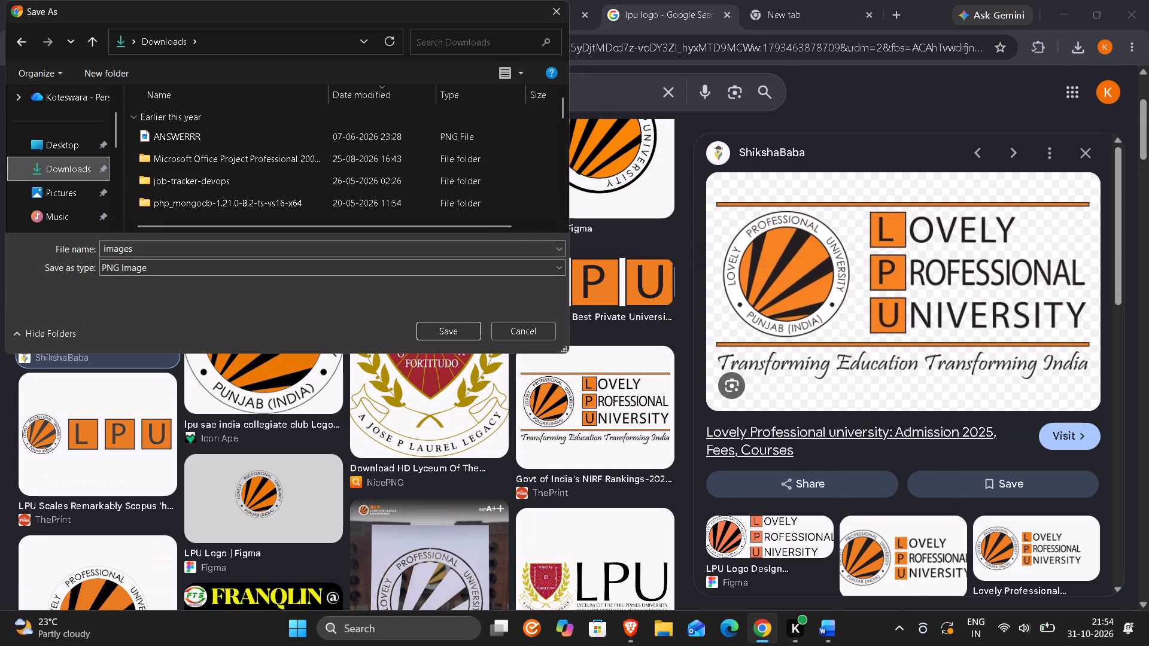
{"action": "left_click", "coordinate": [296, 246]}
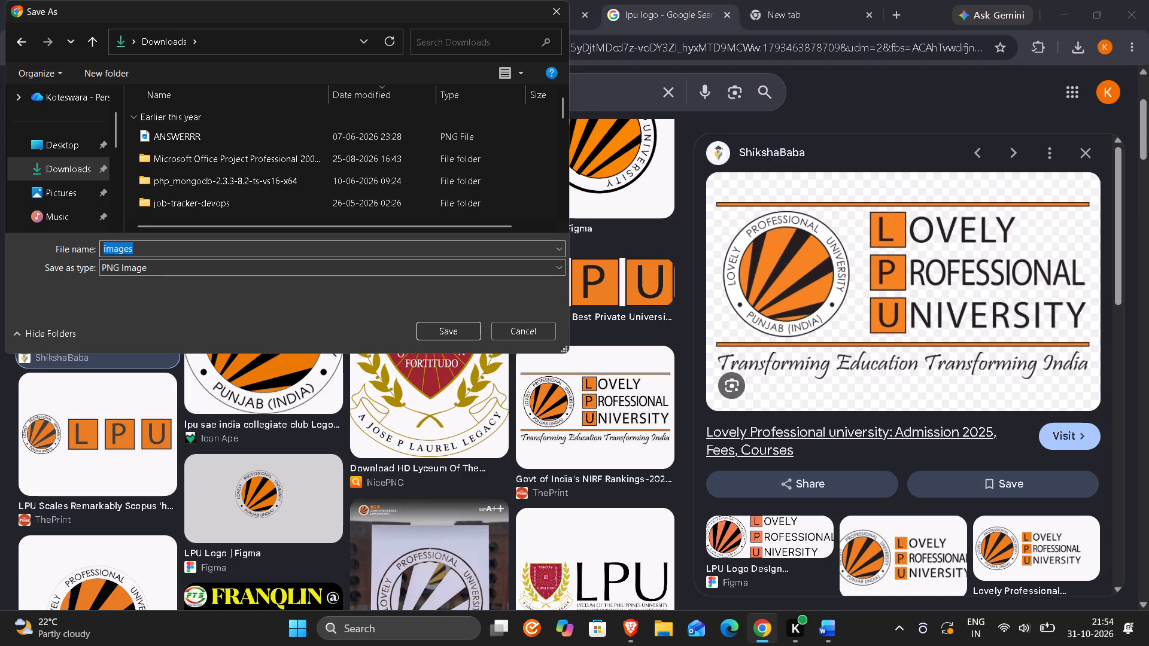
{"action": "type", "text": "lpu-loh"}
{"action": "key", "text": "BackSpace"}
{"action": "type", "text": "go"}
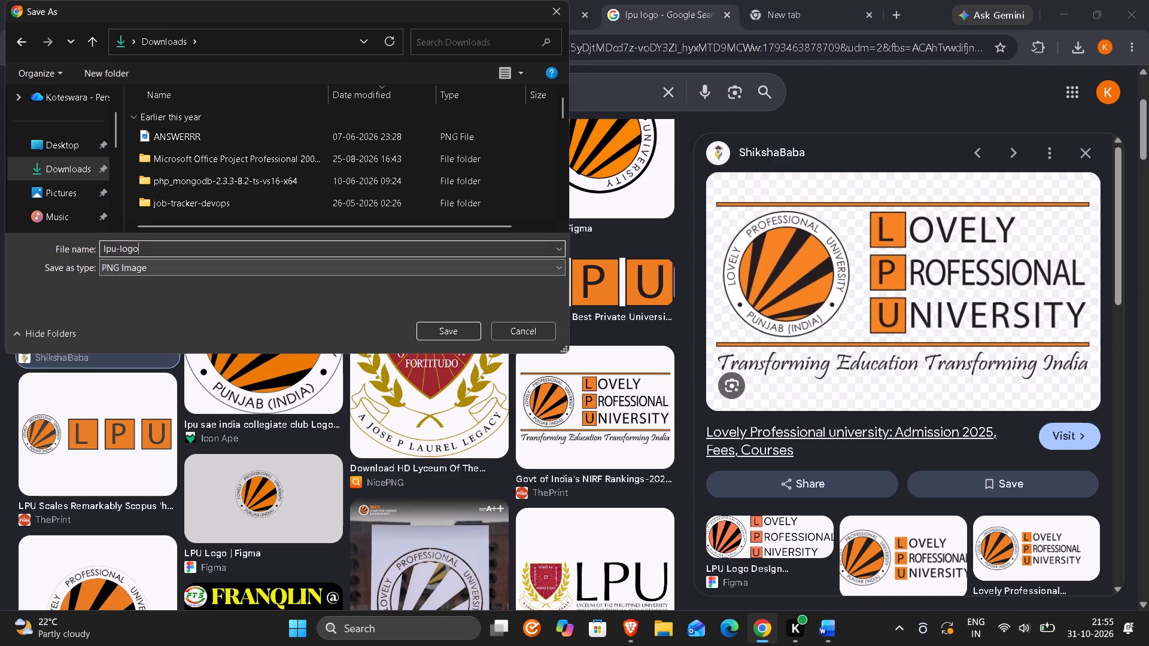
{"action": "key", "text": "Return"}
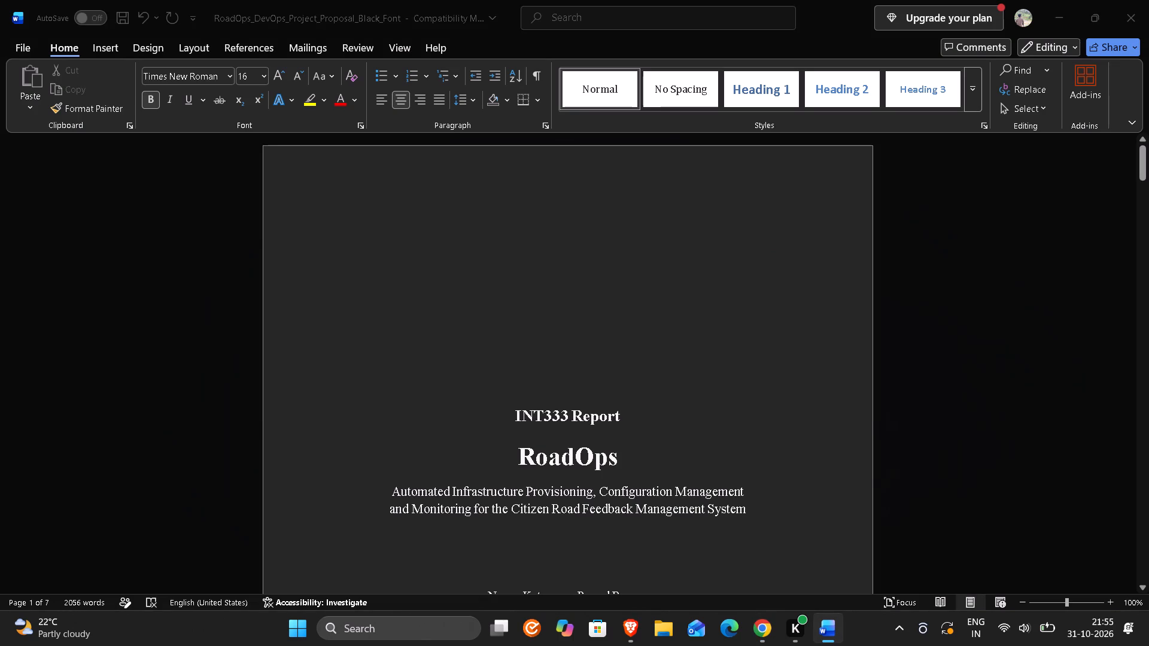
Copy the lpu-logo file from Downloads and paste it onto the blank line above "INT333 Report" in the Word proposal.
{"action": "left_click", "coordinate": [661, 629]}
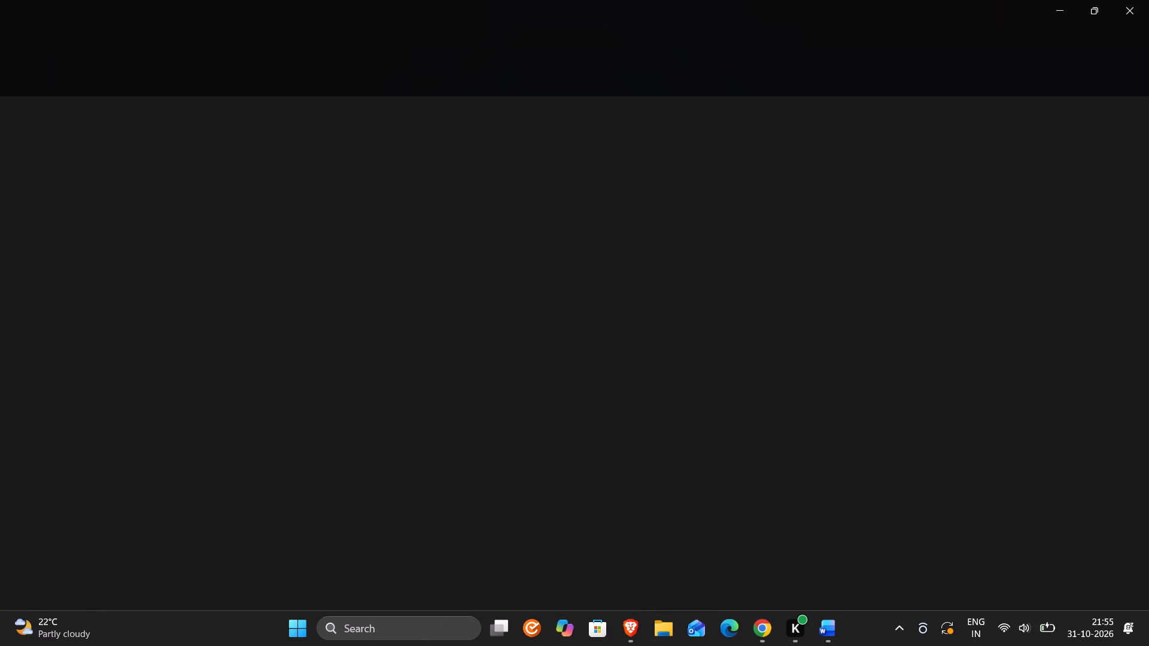
{"action": "left_click", "coordinate": [64, 232]}
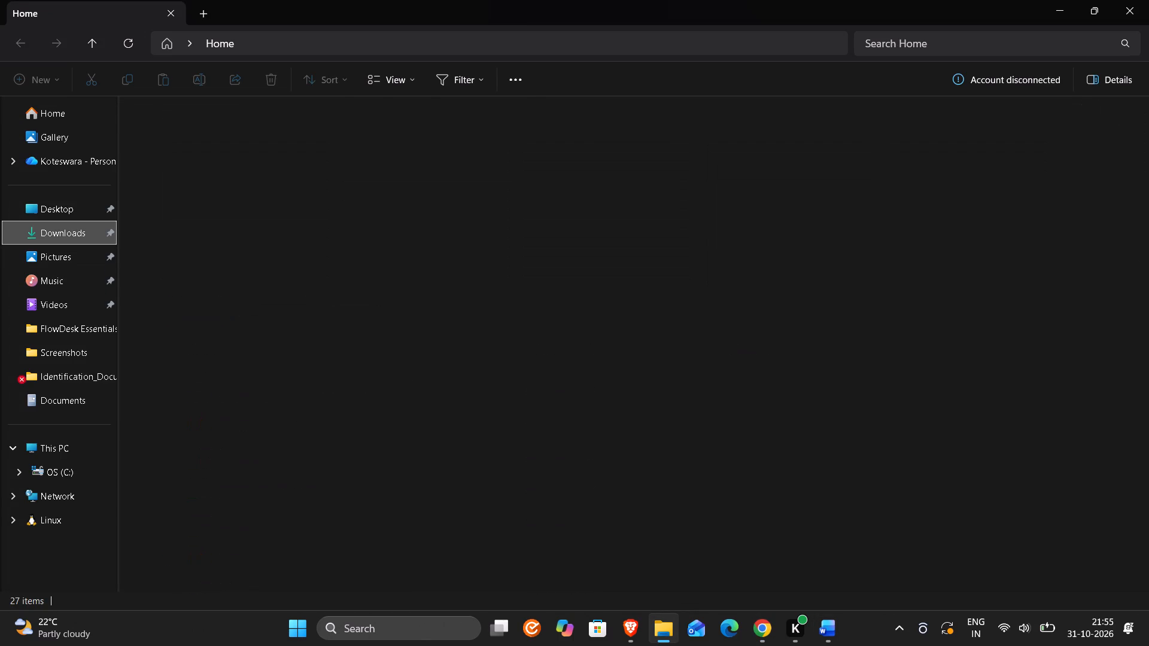
{"action": "left_click", "coordinate": [235, 145]}
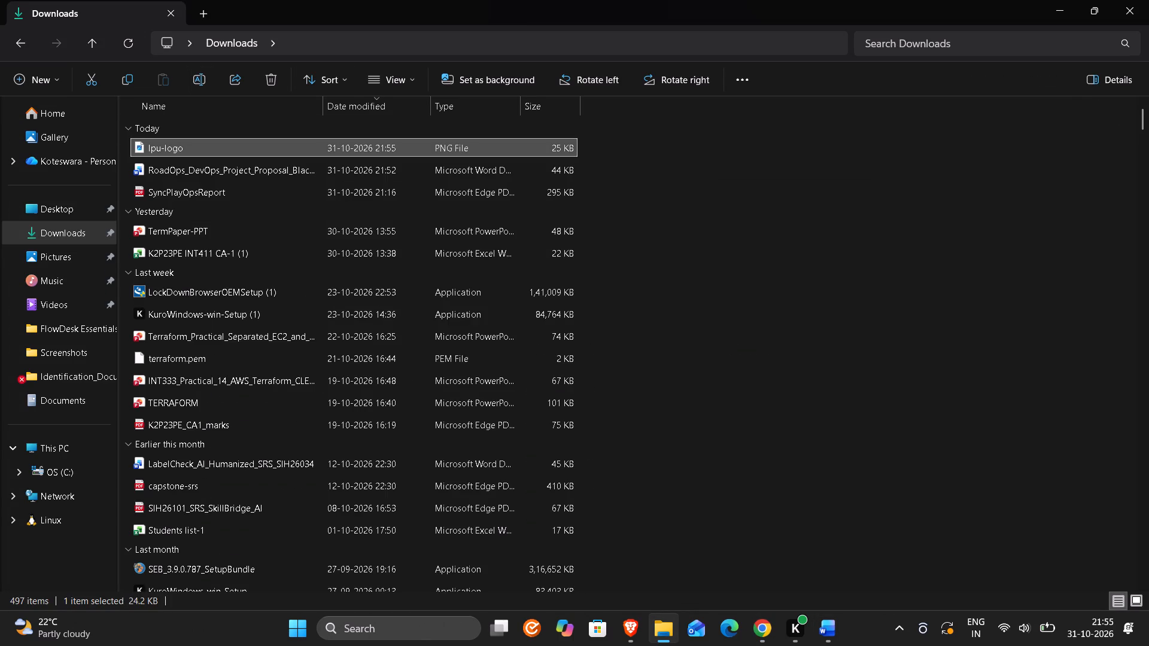
{"action": "left_click", "coordinate": [125, 80]}
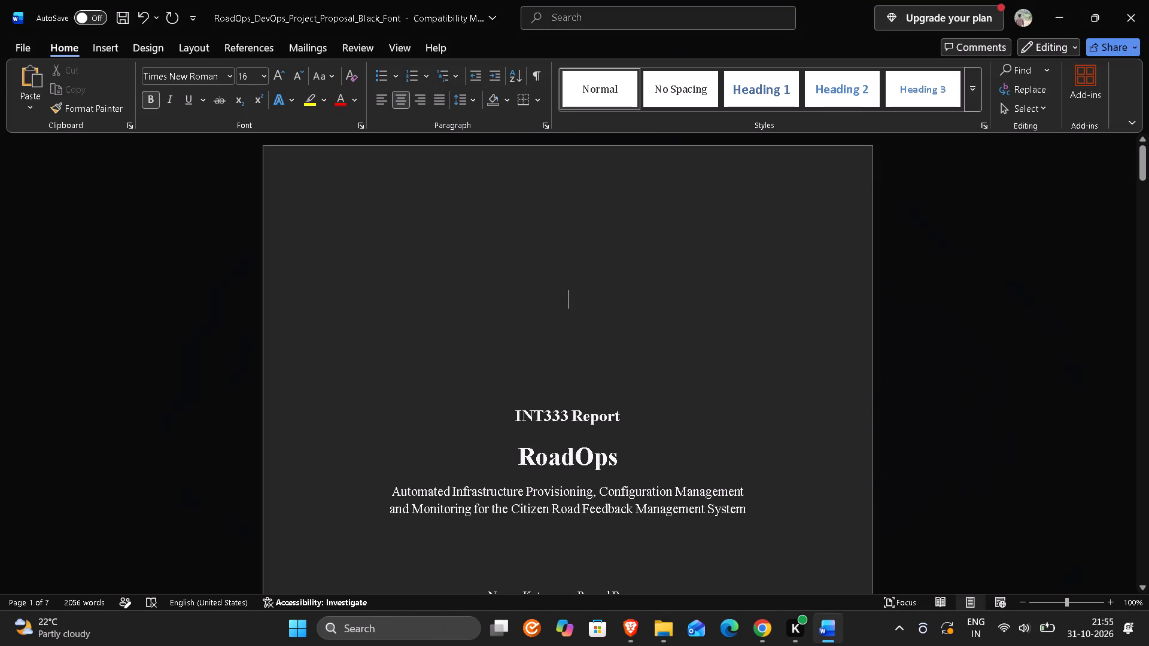
{"action": "key", "text": "ctrl+v"}
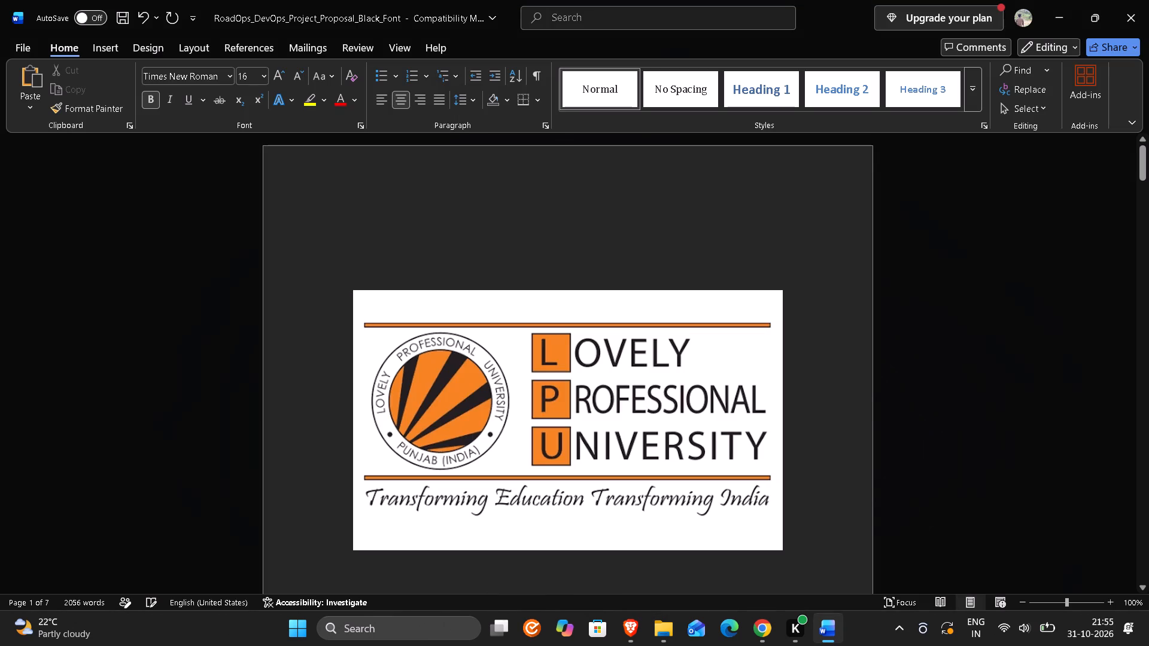
Reduce the pasted university logo's height on the title page to a little over half, keeping its full width.
{"action": "scroll", "coordinate": [762, 400], "scroll_direction": "down", "scroll_amount": 5}
{"action": "scroll", "coordinate": [762, 400], "scroll_direction": "up", "scroll_amount": 5}
{"action": "left_click", "coordinate": [630, 390]}
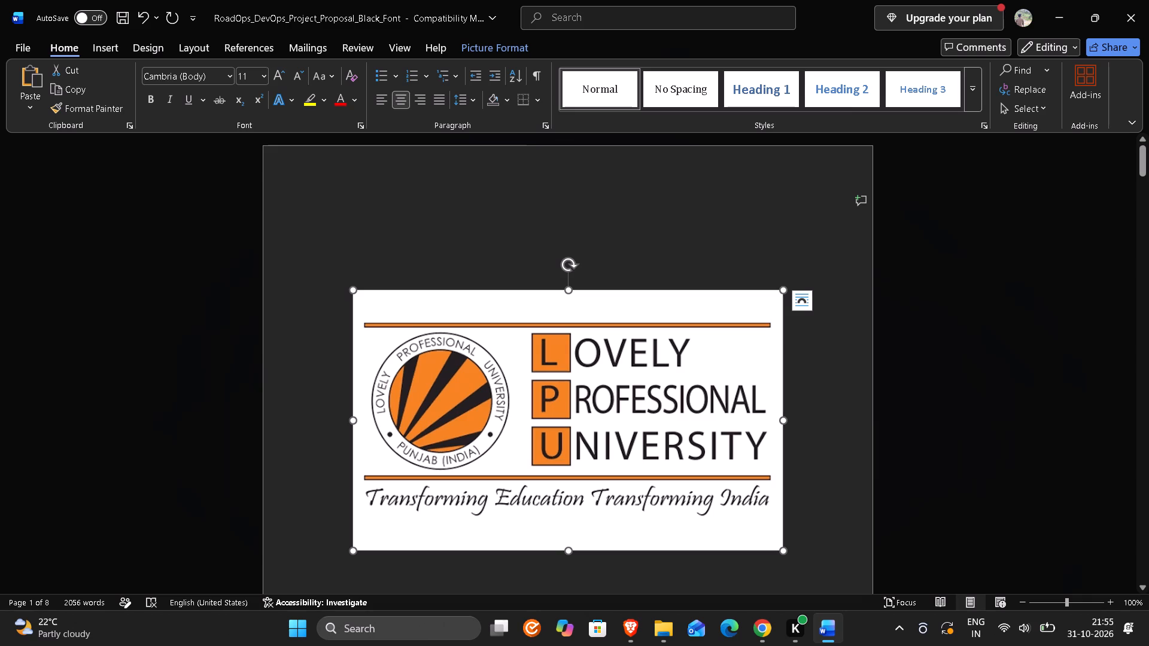
{"action": "left_click_drag", "start_coordinate": [569, 548], "coordinate": [569, 525]}
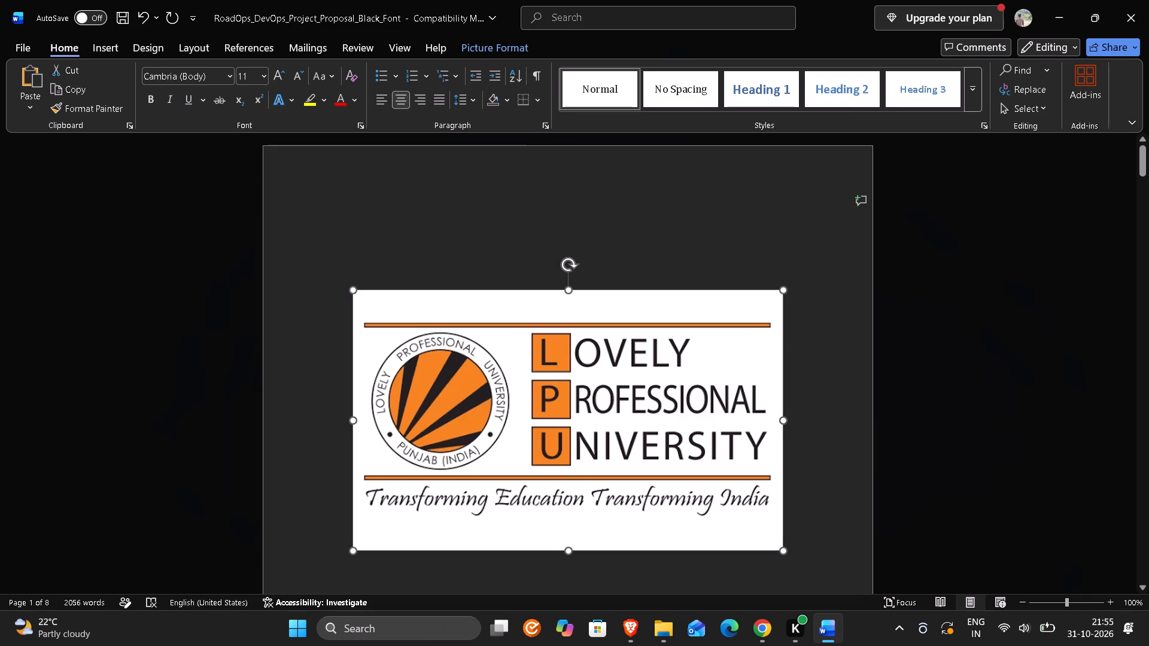
{"action": "left_click_drag", "start_coordinate": [569, 525], "coordinate": [598, 414]}
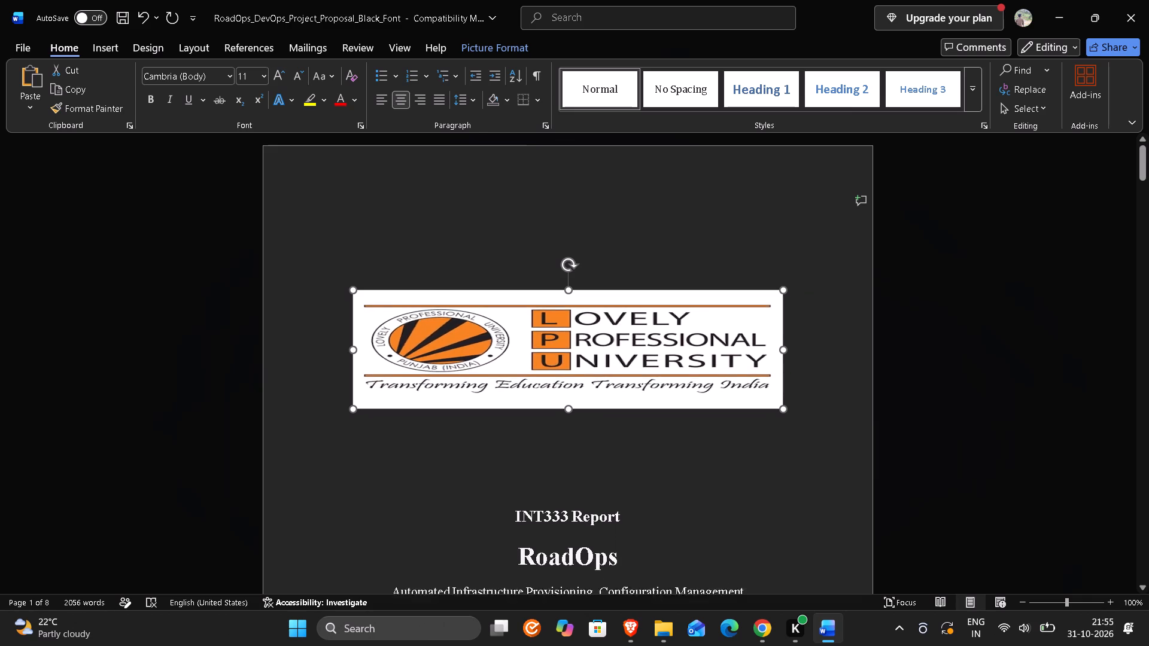
{"action": "left_click_drag", "start_coordinate": [598, 414], "coordinate": [606, 441]}
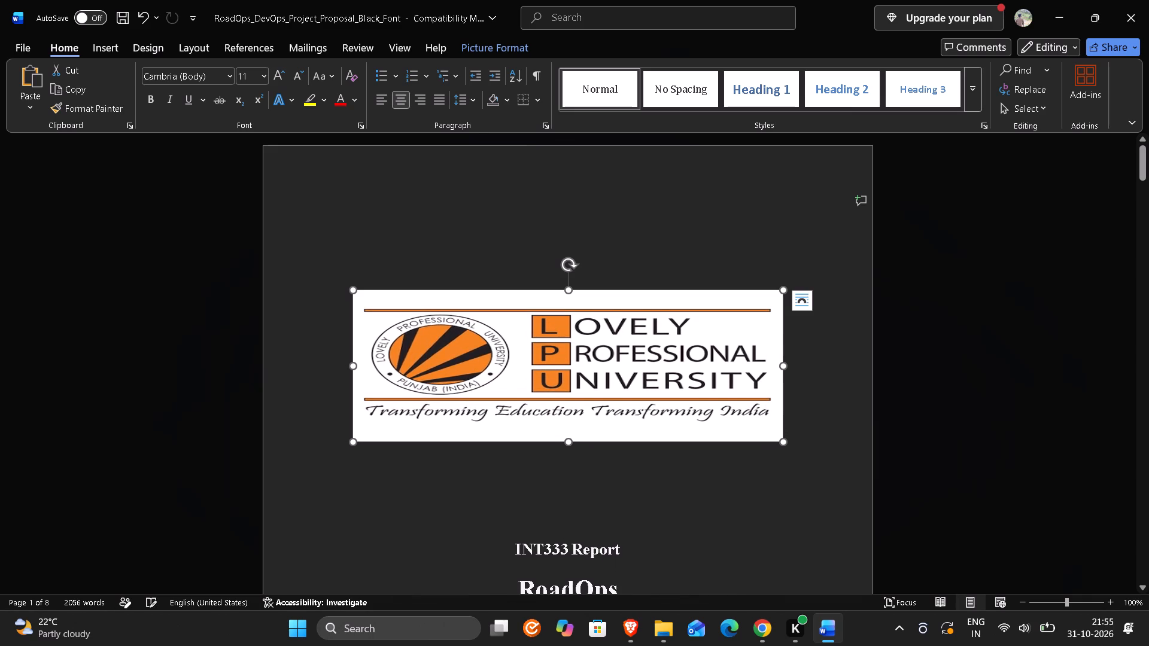
{"action": "scroll", "coordinate": [907, 359], "scroll_direction": "down", "scroll_amount": 1}
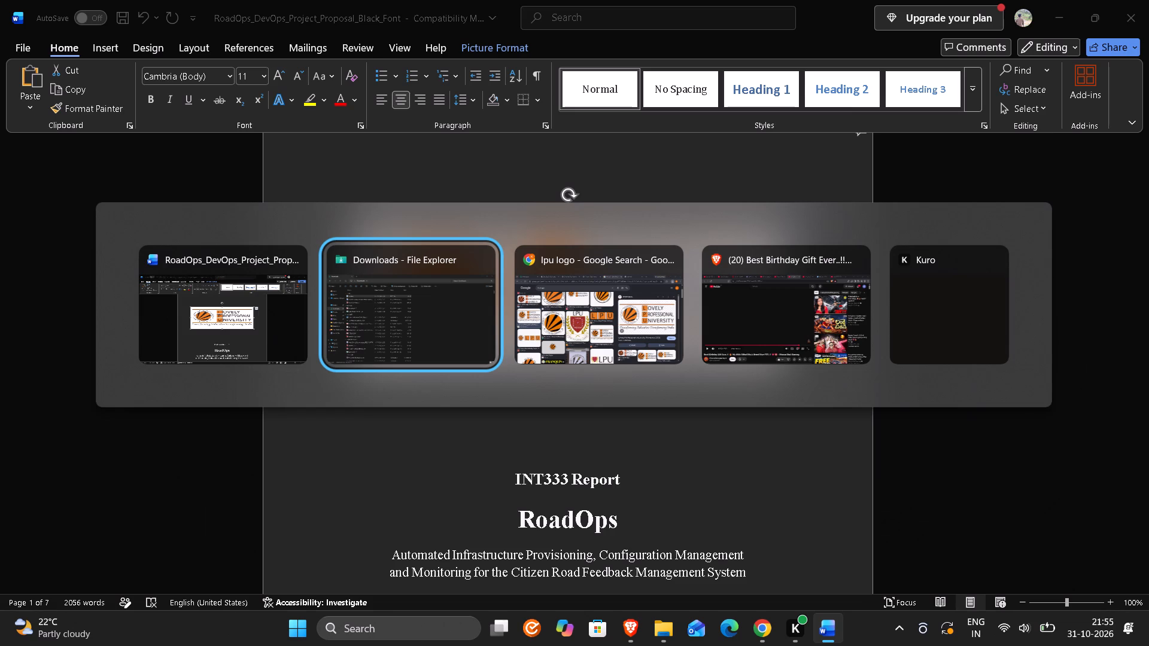
Check the logo on the SyncPlayOpsReport title page in Chrome, and moderately increase the Word proposal logo's height to match, keeping its width.
{"action": "left_click", "coordinate": [1148, 0]}
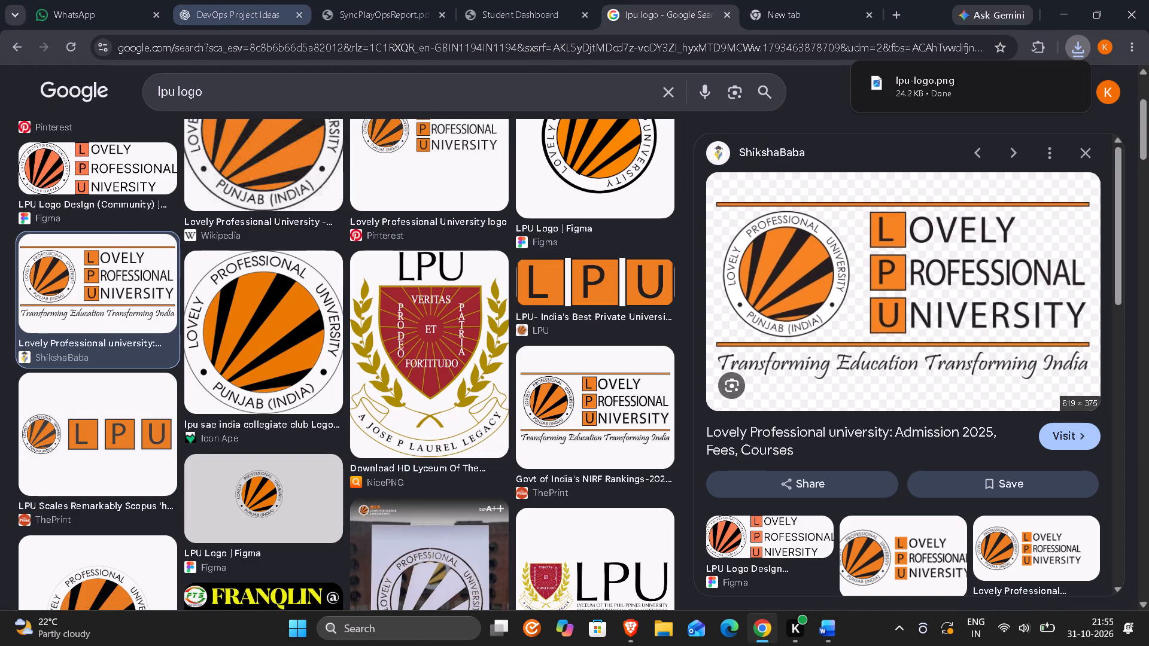
{"action": "left_click", "coordinate": [380, 0]}
{"action": "scroll", "coordinate": [725, 233], "scroll_direction": "up", "scroll_amount": 1}
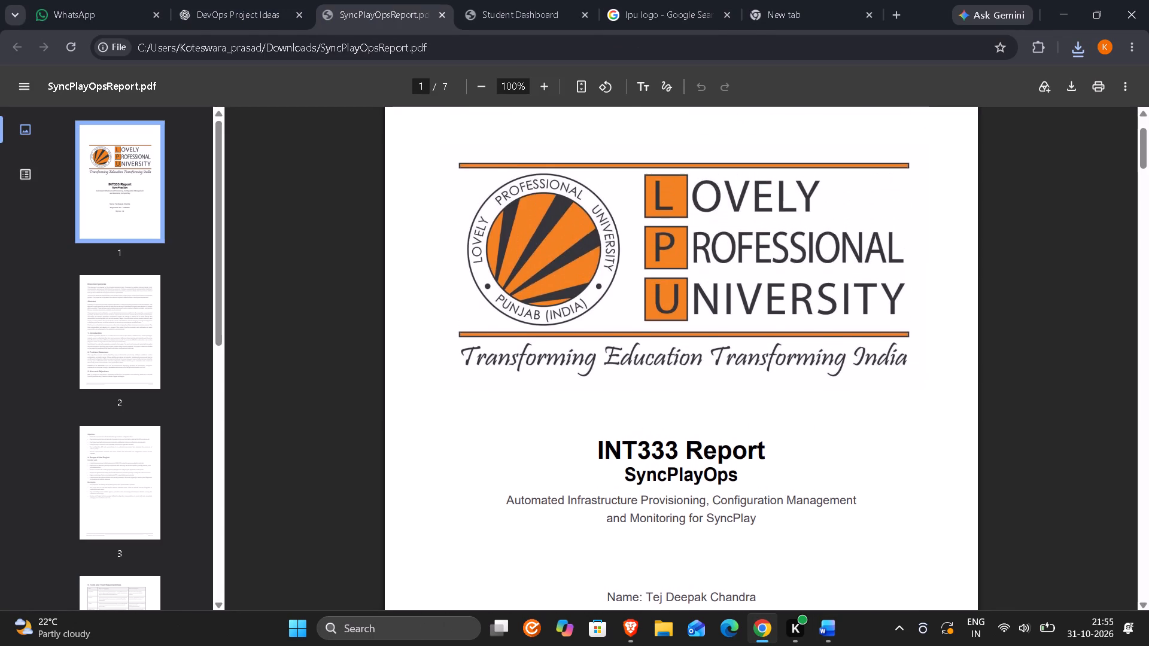
{"action": "scroll", "coordinate": [725, 233], "scroll_direction": "up", "scroll_amount": 2}
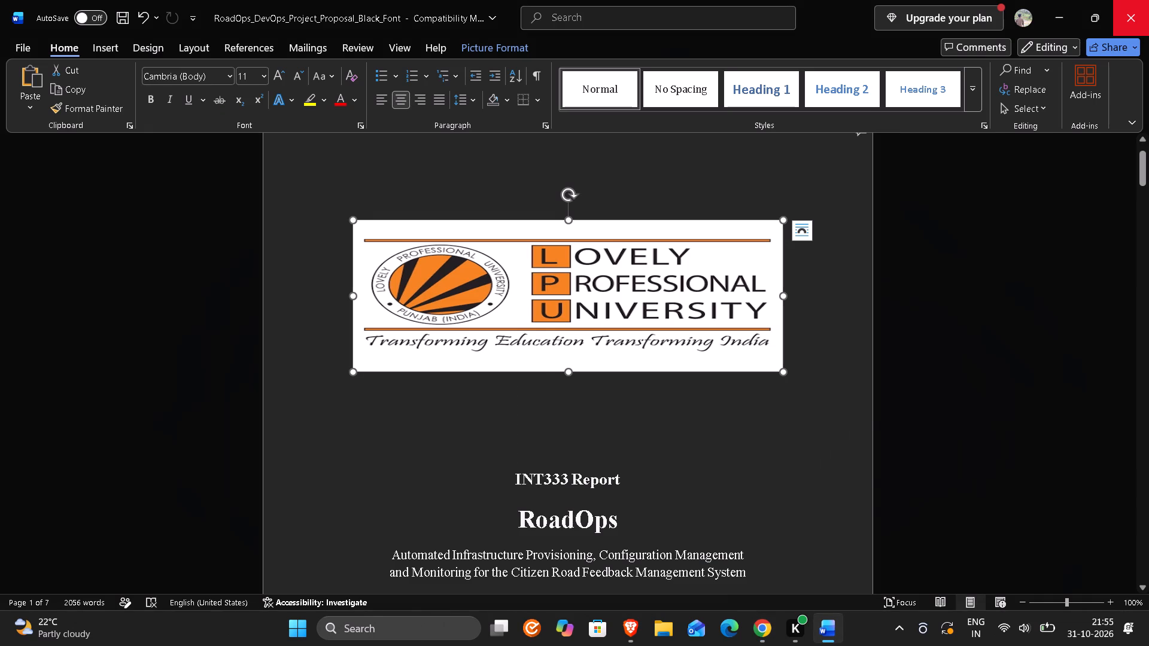
{"action": "left_click_drag", "start_coordinate": [570, 374], "coordinate": [582, 410]}
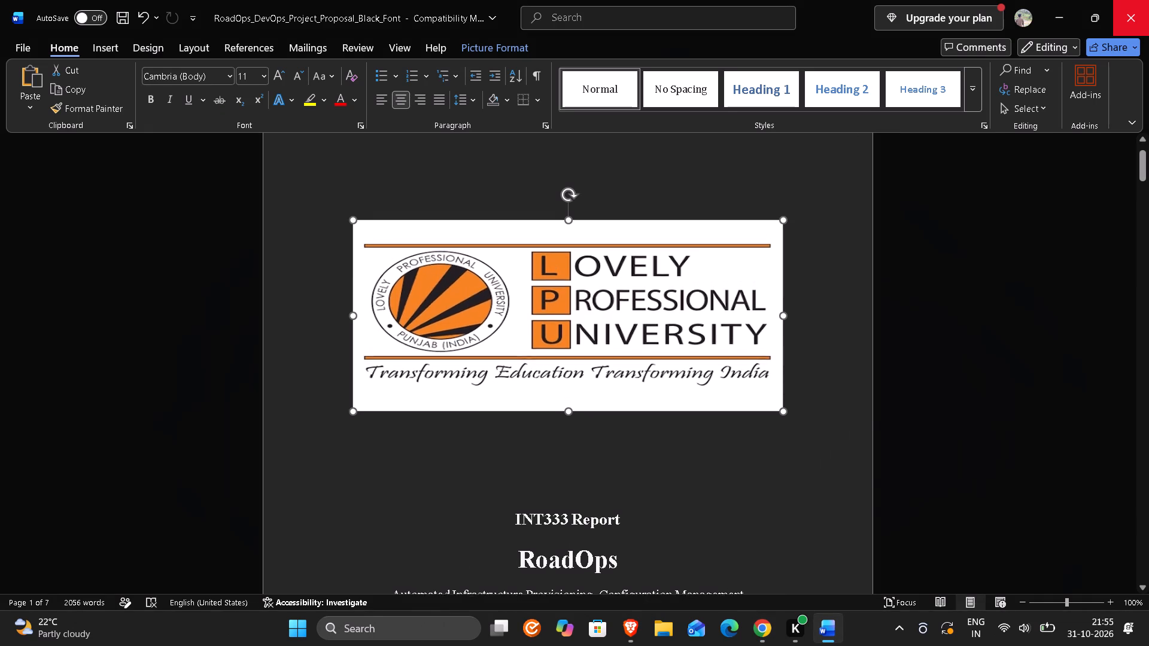
{"action": "left_click_drag", "start_coordinate": [582, 410], "coordinate": [582, 403]}
{"action": "left_click", "coordinate": [960, 362]}
Examine the pages between the title page and the Document Purpose section, including the blank page between them.
{"action": "scroll", "coordinate": [960, 362], "scroll_direction": "down", "scroll_amount": 2}
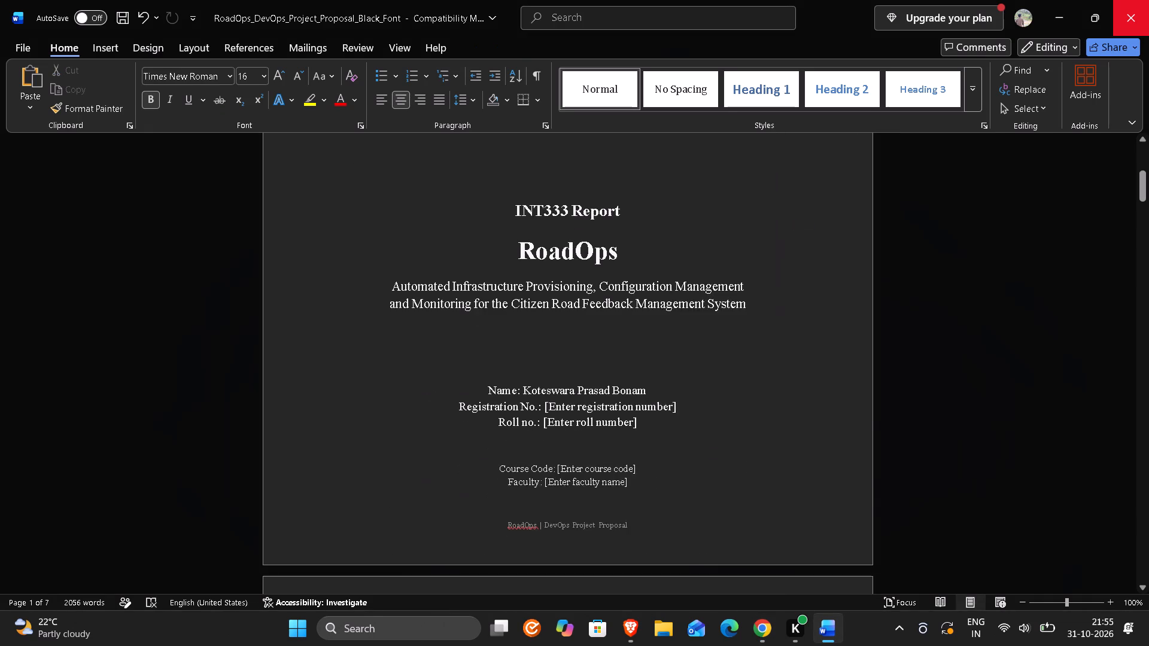
{"action": "scroll", "coordinate": [617, 317], "scroll_direction": "down", "scroll_amount": 6}
{"action": "scroll", "coordinate": [617, 317], "scroll_direction": "up", "scroll_amount": 1}
{"action": "scroll", "coordinate": [617, 317], "scroll_direction": "down", "scroll_amount": 1}
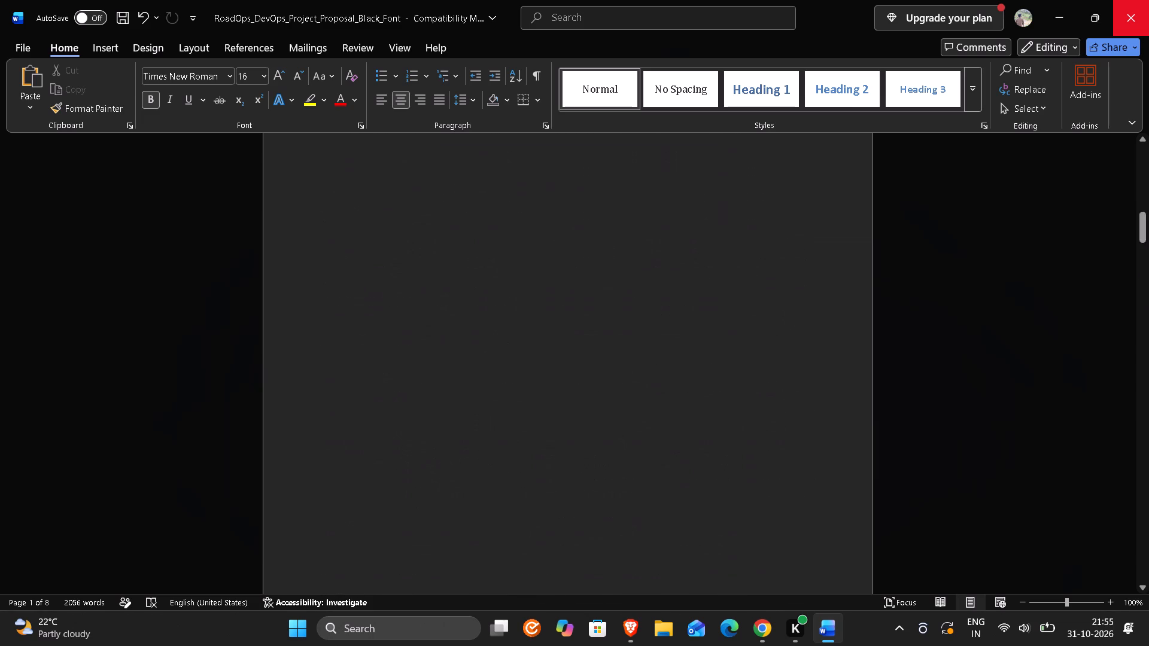
{"action": "scroll", "coordinate": [617, 317], "scroll_direction": "down", "scroll_amount": 1}
{"action": "scroll", "coordinate": [617, 317], "scroll_direction": "up", "scroll_amount": 1}
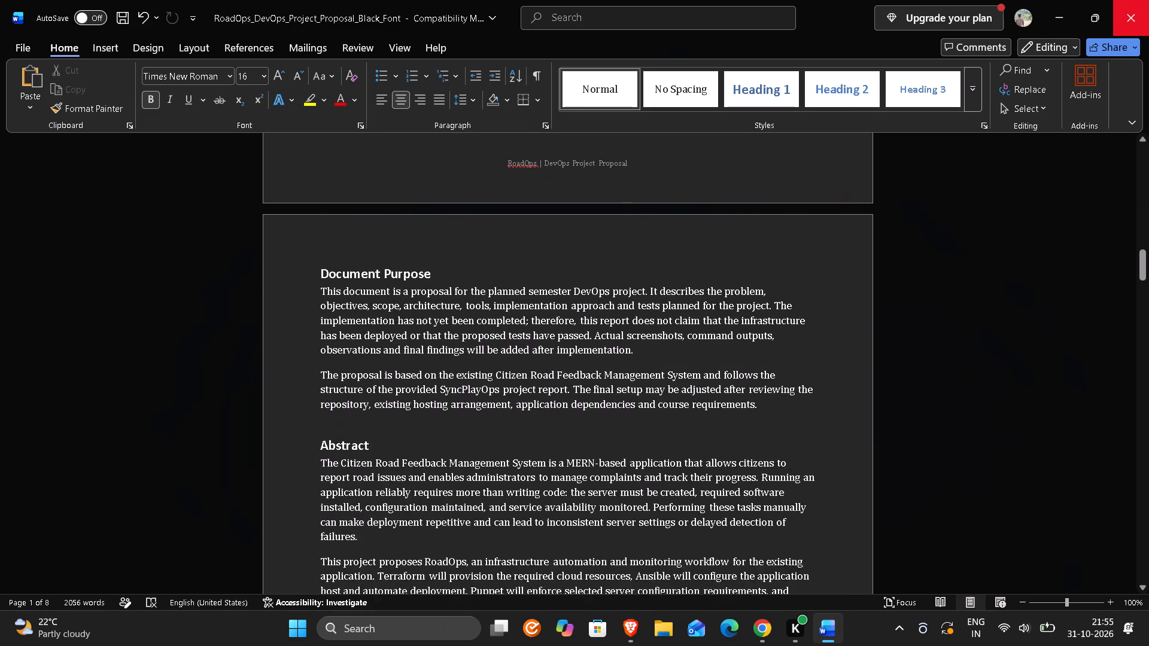
{"action": "scroll", "coordinate": [617, 317], "scroll_direction": "up", "scroll_amount": 3}
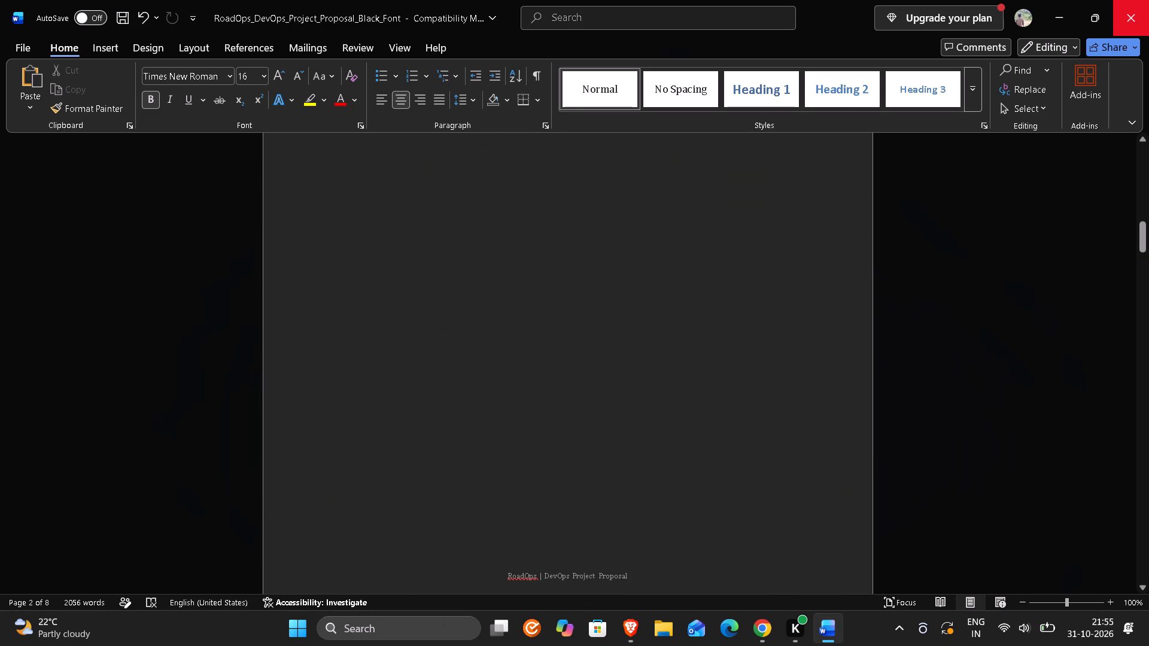
{"action": "left_click", "coordinate": [636, 580]}
{"action": "left_click", "coordinate": [667, 538]}
{"action": "scroll", "coordinate": [676, 397], "scroll_direction": "up", "scroll_amount": 1}
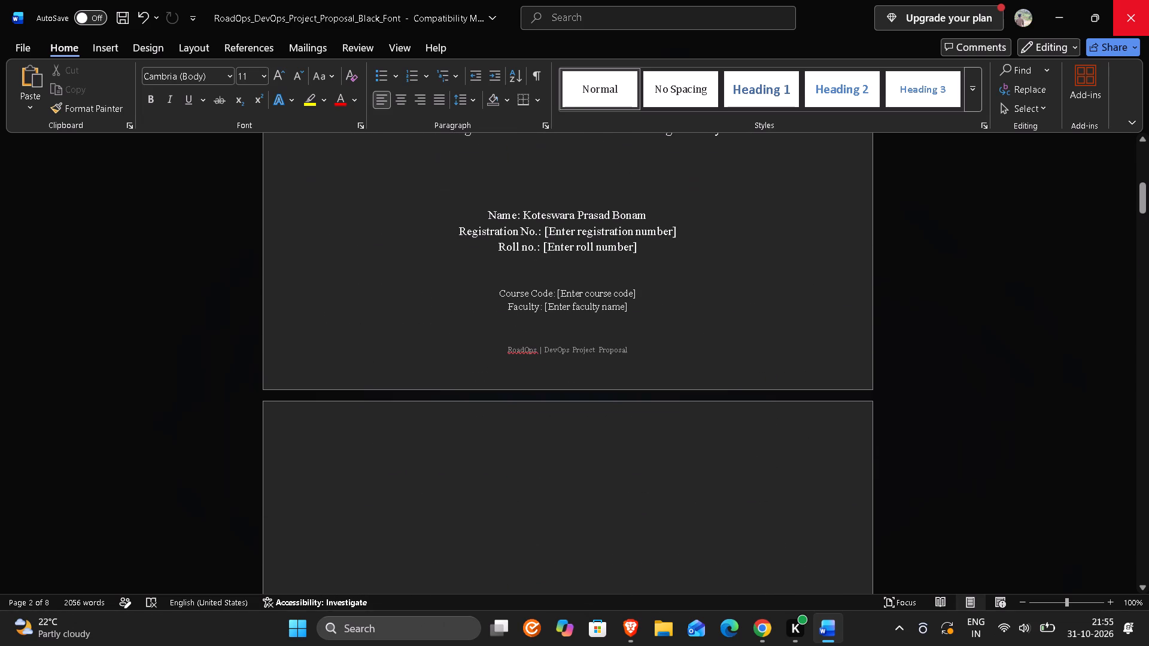
{"action": "scroll", "coordinate": [676, 397], "scroll_direction": "up", "scroll_amount": 1}
{"action": "scroll", "coordinate": [560, 444], "scroll_direction": "down", "scroll_amount": 1}
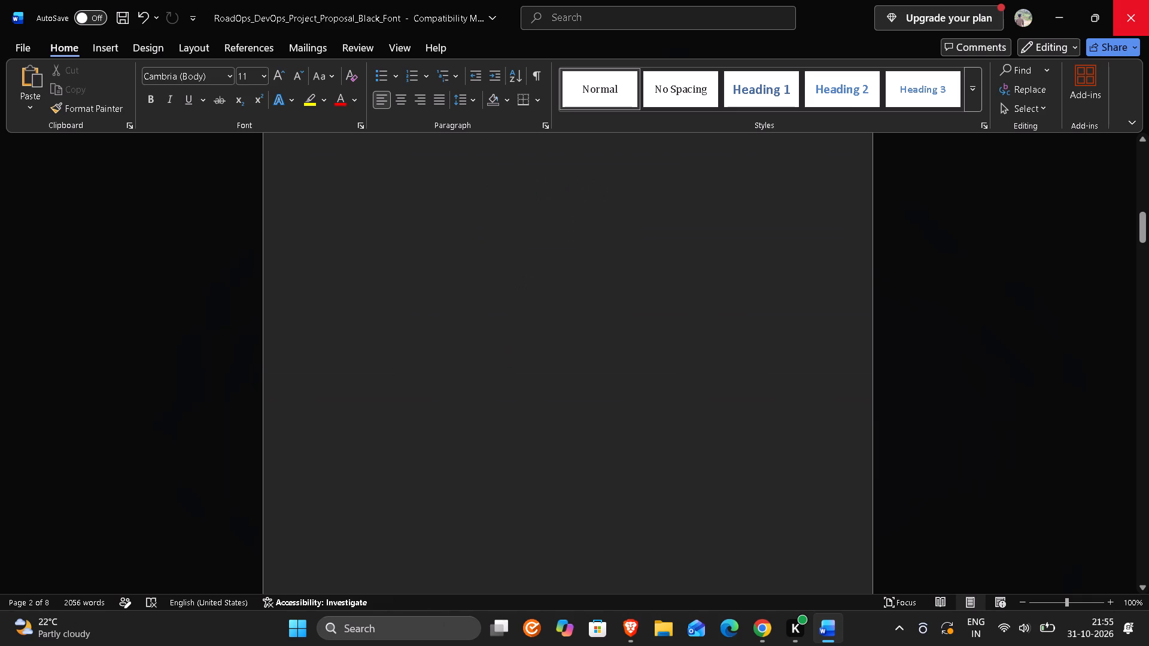
{"action": "scroll", "coordinate": [560, 444], "scroll_direction": "down", "scroll_amount": 1}
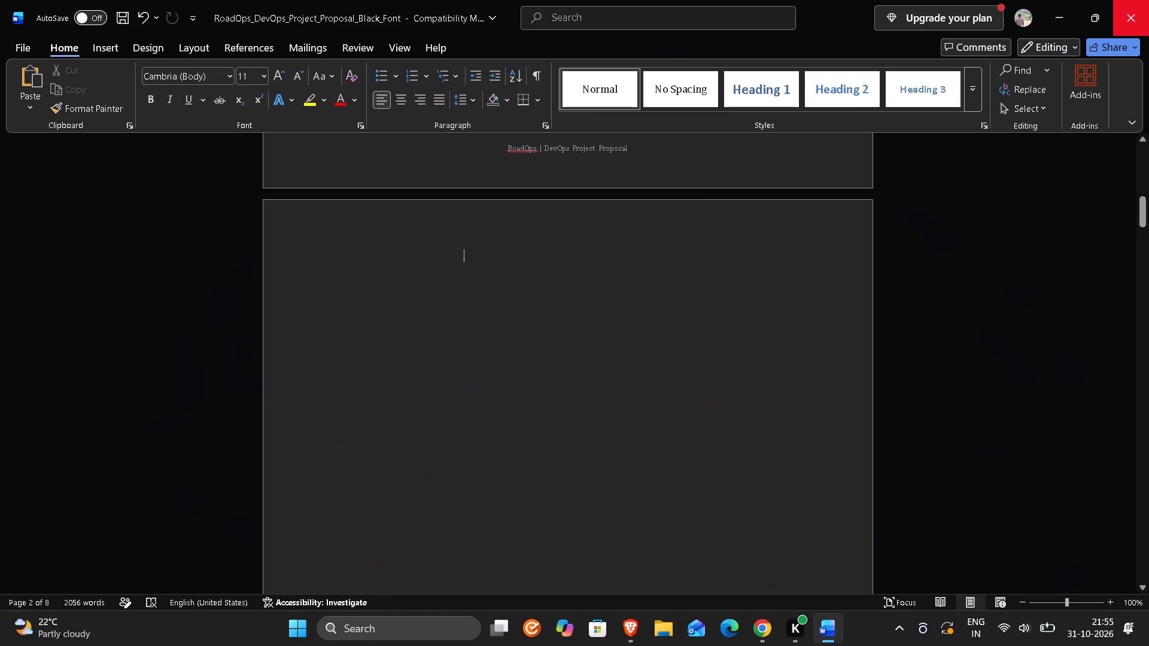
{"action": "scroll", "coordinate": [560, 444], "scroll_direction": "down", "scroll_amount": 1}
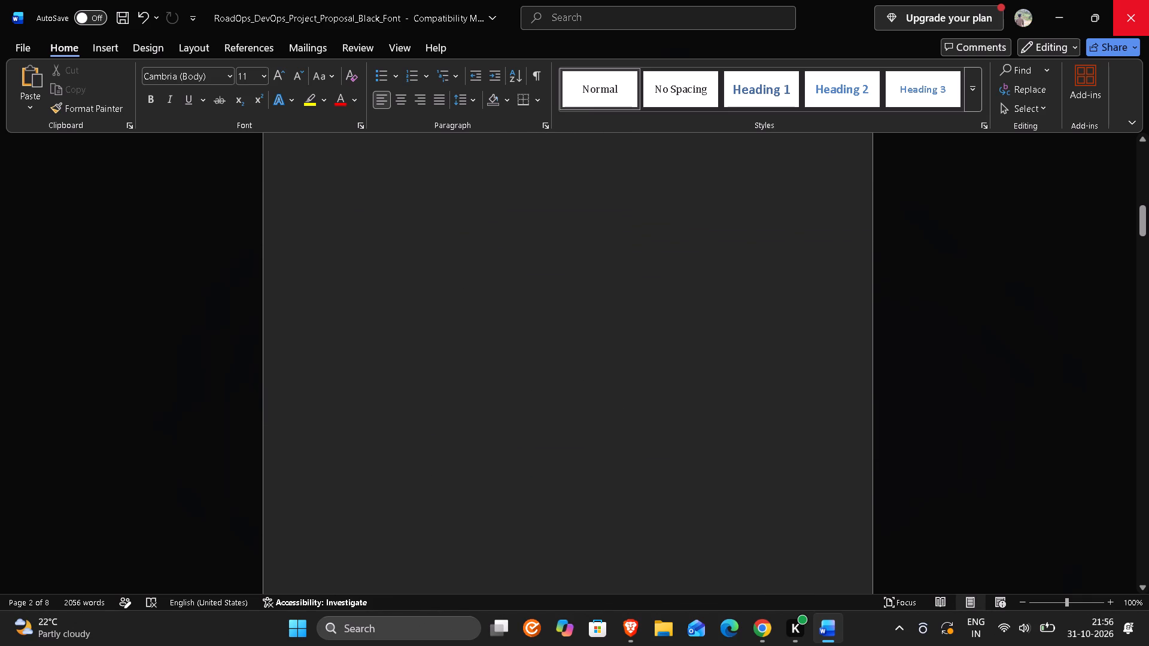
{"action": "scroll", "coordinate": [560, 444], "scroll_direction": "down", "scroll_amount": 1}
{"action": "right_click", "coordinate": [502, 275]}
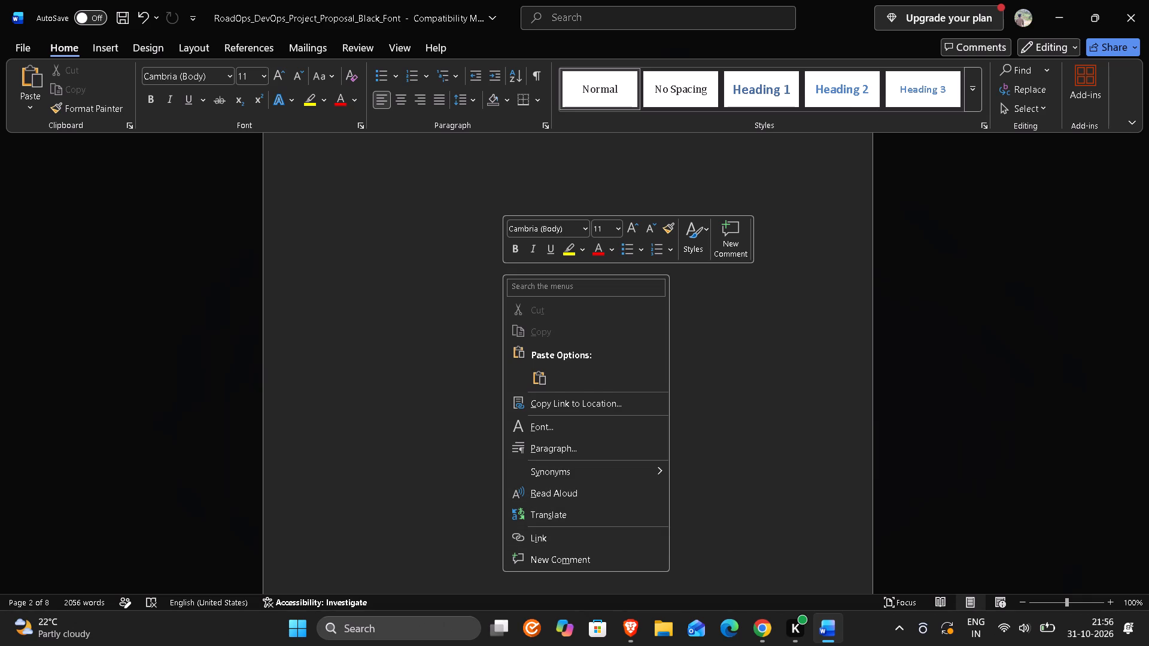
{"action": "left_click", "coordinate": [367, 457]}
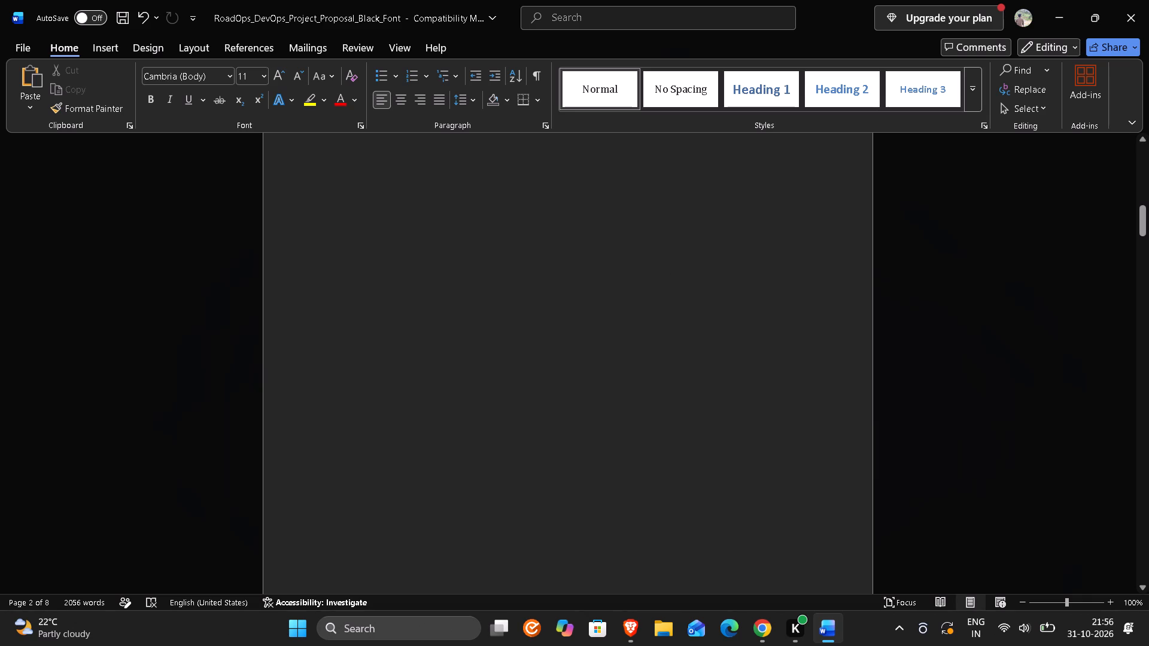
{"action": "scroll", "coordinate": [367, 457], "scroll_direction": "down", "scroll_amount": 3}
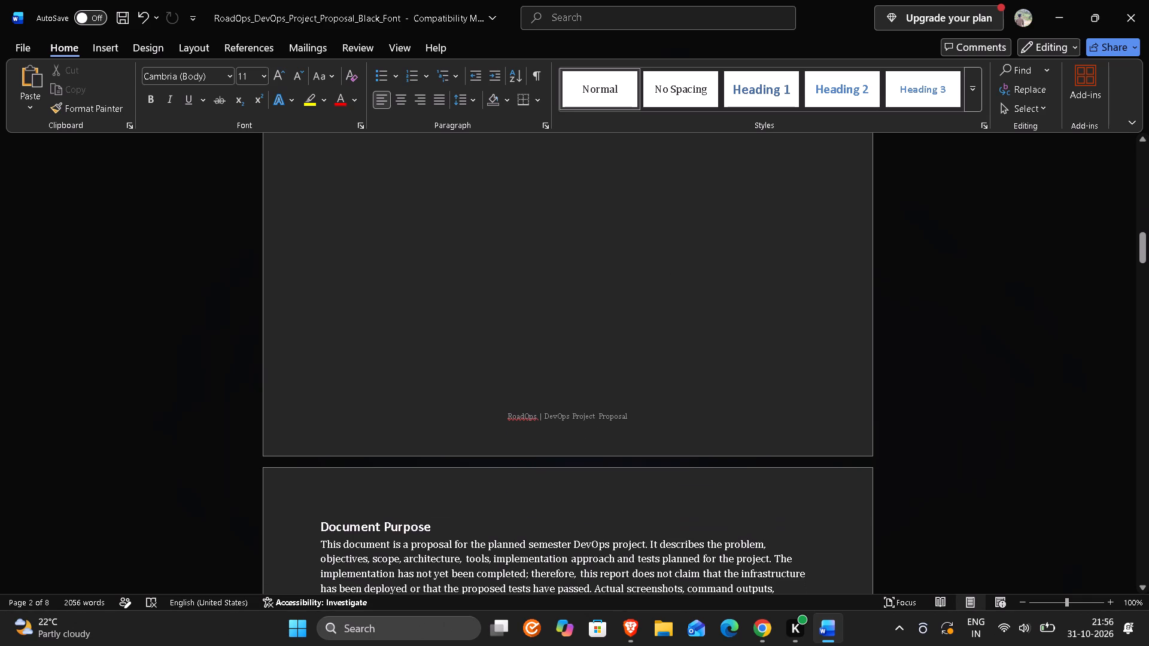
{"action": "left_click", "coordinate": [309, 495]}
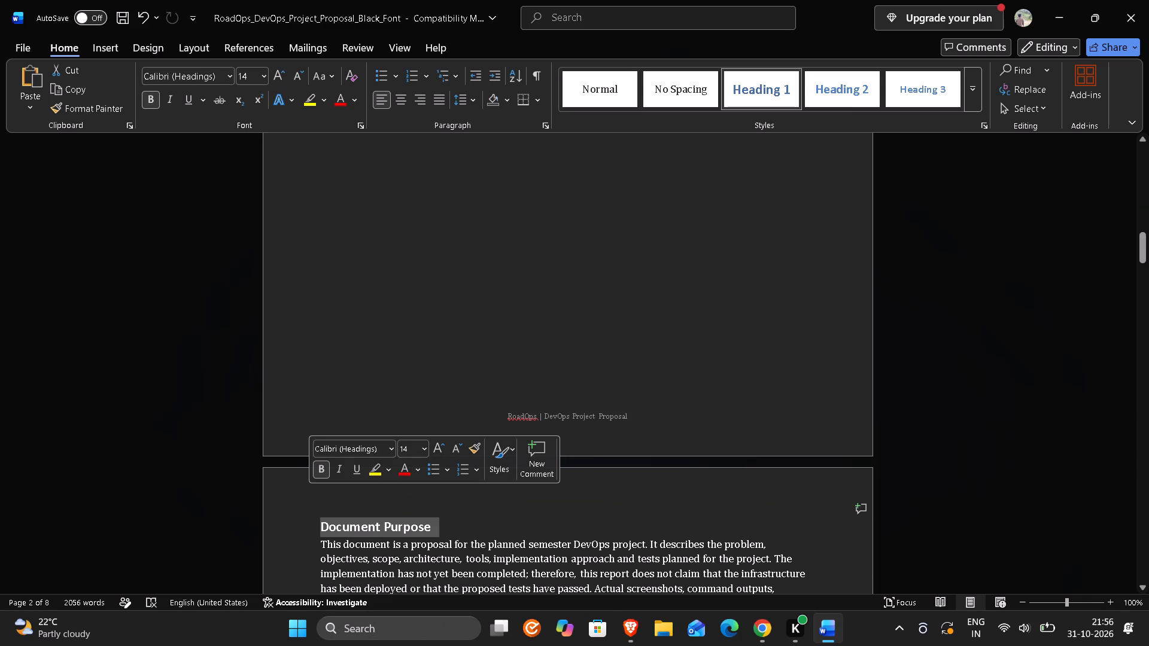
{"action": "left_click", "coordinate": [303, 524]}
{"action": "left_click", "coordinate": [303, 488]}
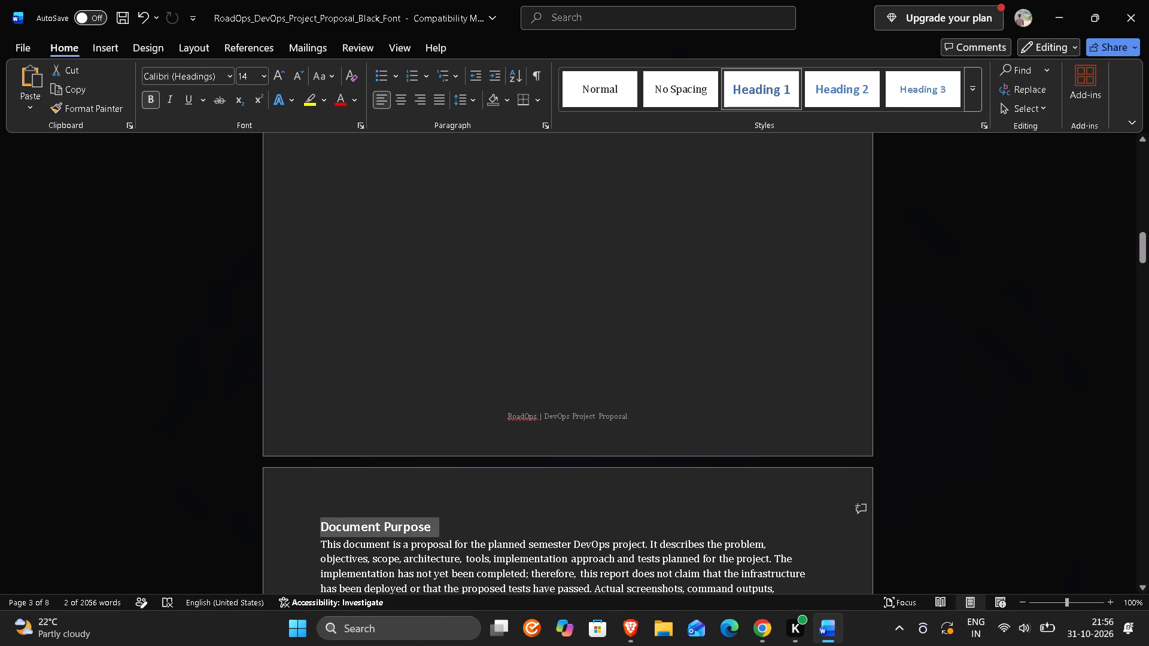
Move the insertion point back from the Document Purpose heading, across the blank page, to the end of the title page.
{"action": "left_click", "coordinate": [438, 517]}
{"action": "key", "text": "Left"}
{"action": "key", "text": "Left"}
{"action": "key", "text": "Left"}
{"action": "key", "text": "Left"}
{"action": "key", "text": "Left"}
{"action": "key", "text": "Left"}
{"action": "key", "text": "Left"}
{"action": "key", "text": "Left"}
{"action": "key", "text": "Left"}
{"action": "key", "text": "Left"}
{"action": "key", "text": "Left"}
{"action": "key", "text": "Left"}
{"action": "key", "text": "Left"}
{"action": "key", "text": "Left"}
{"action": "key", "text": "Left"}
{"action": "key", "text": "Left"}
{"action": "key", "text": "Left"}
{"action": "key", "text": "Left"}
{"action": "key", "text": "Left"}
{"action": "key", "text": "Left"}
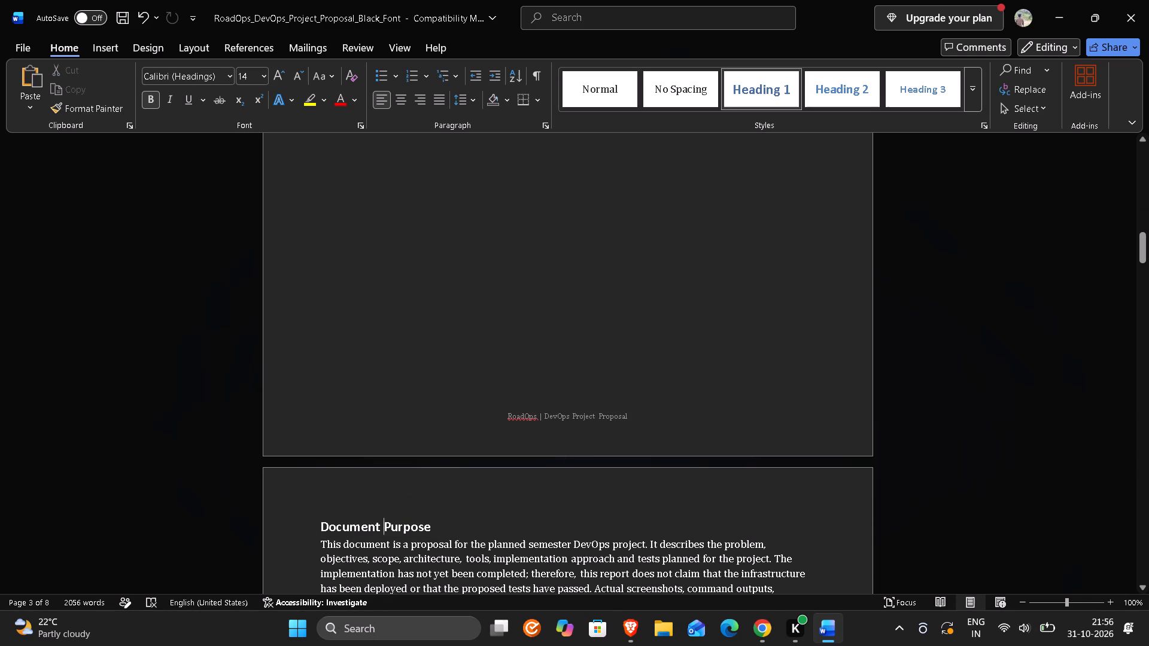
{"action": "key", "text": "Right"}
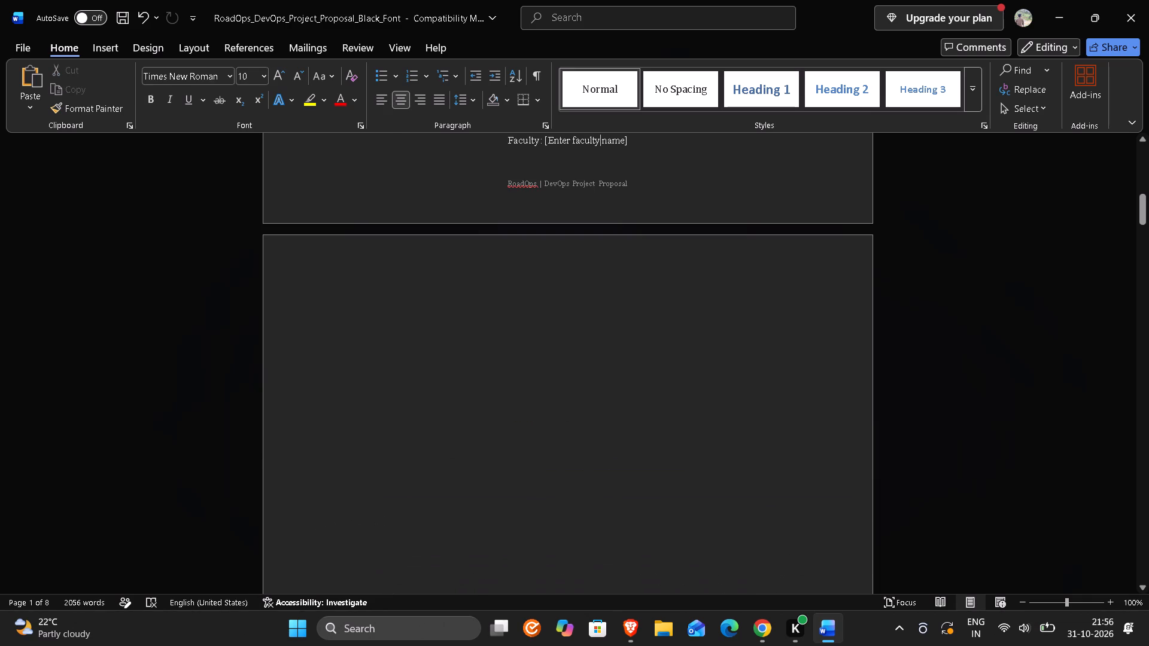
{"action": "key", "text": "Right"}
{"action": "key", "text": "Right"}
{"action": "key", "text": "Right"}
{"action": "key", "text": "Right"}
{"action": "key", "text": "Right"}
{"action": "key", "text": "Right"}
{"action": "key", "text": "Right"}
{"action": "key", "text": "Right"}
Place the insertion point at the start of the Document Purpose heading, just after the blank page.
{"action": "scroll", "coordinate": [438, 517], "scroll_direction": "down", "scroll_amount": 4}
{"action": "left_click", "coordinate": [443, 467]}
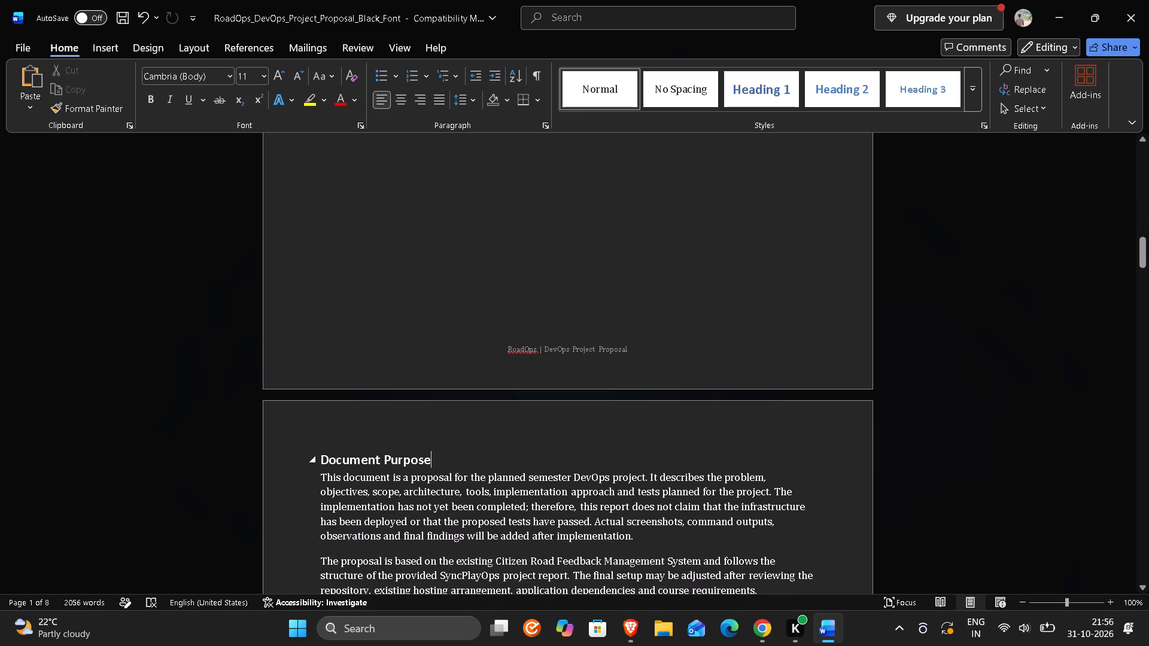
{"action": "key", "text": "Left"}
{"action": "key", "text": "Left"}
{"action": "key", "text": "Left"}
{"action": "key", "text": "Left"}
{"action": "key", "text": "Left"}
{"action": "key", "text": "Left"}
{"action": "key", "text": "Left"}
{"action": "key", "text": "Left"}
{"action": "key", "text": "Left"}
{"action": "key", "text": "Left"}
{"action": "key", "text": "Left"}
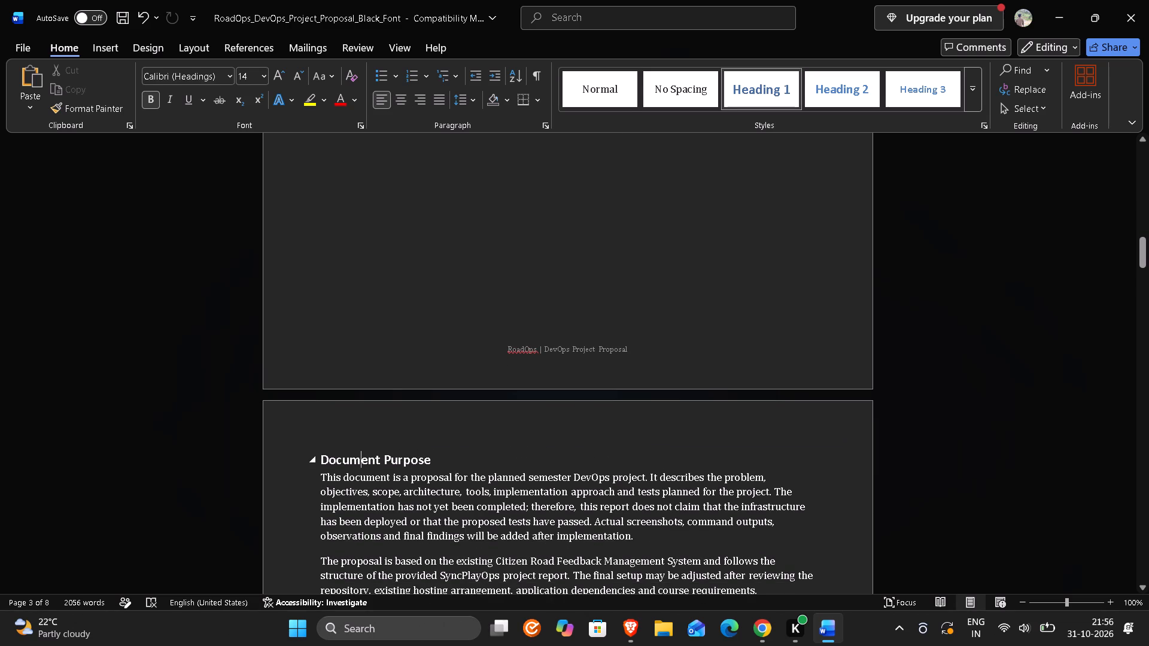
{"action": "key", "text": "Left"}
{"action": "key", "text": "Left"}
{"action": "key", "text": "Left"}
{"action": "key", "text": "Left"}
{"action": "key", "text": "Left"}
Delete the break before the Document Purpose heading to remove the blank page after the title page.
{"action": "key", "text": "BackSpace"}
Review the layout of the title page and the pages that follow it, using a reduced two-page view.
{"action": "scroll", "coordinate": [728, 454], "scroll_direction": "up", "scroll_amount": 1}
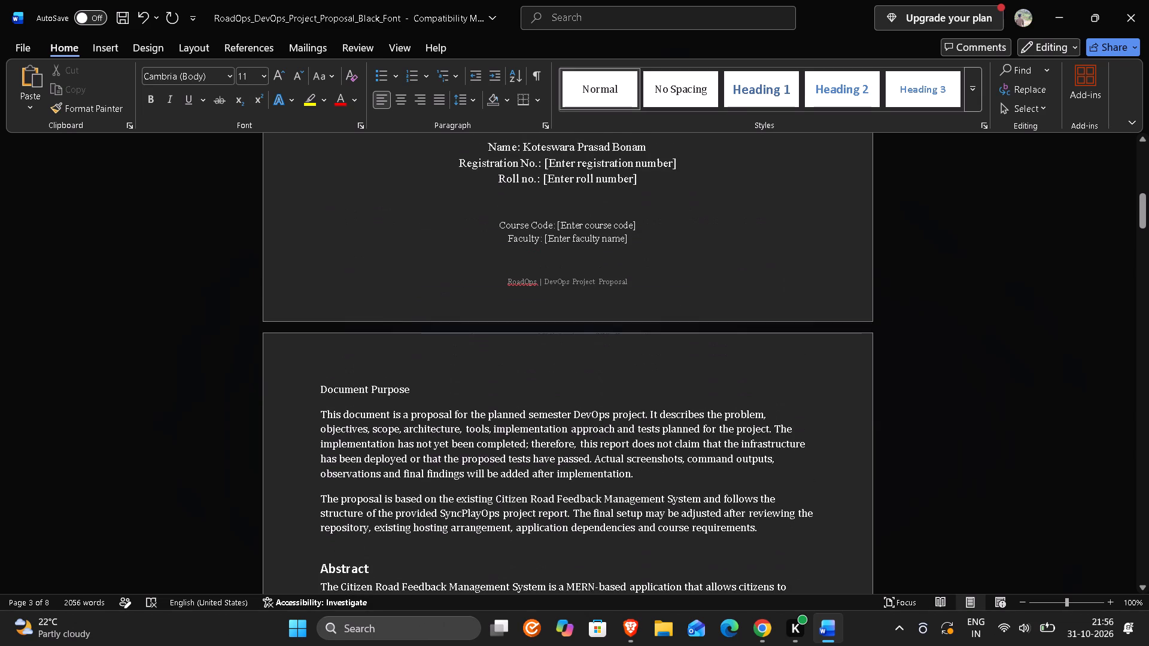
{"action": "scroll", "coordinate": [728, 454], "scroll_direction": "up", "scroll_amount": 3}
{"action": "scroll", "coordinate": [728, 454], "scroll_direction": "down", "scroll_amount": 1}
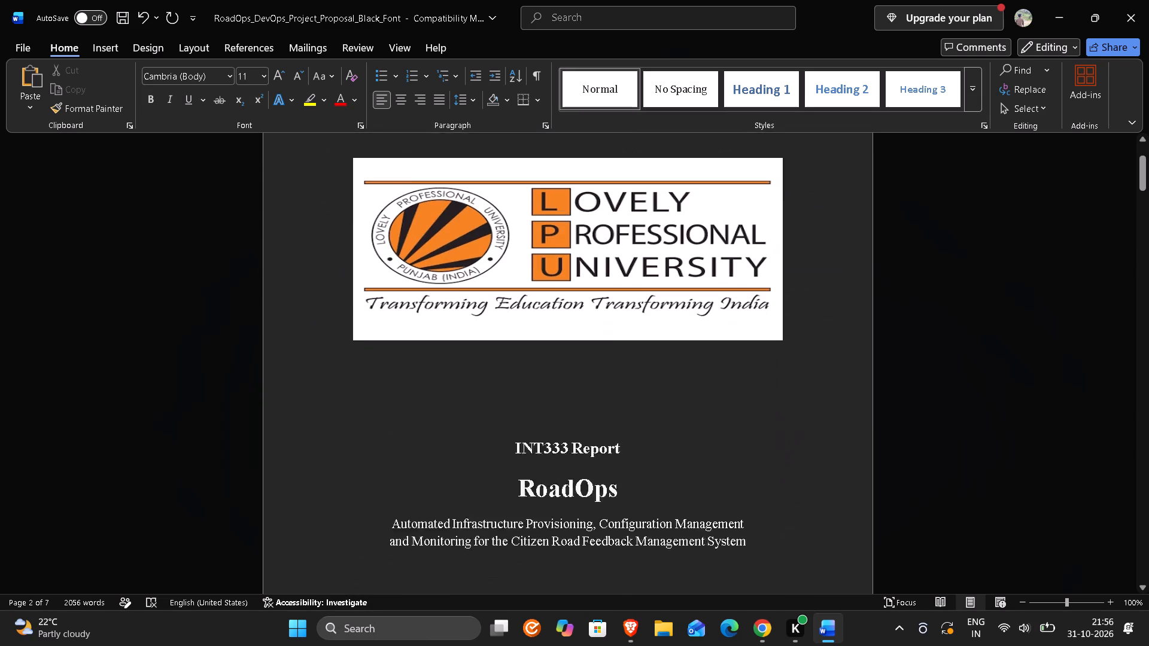
{"action": "scroll", "coordinate": [728, 454], "scroll_direction": "down", "scroll_amount": 4}
{"action": "scroll", "coordinate": [728, 454], "scroll_direction": "down", "scroll_amount": 3, "text": "ctrl"}
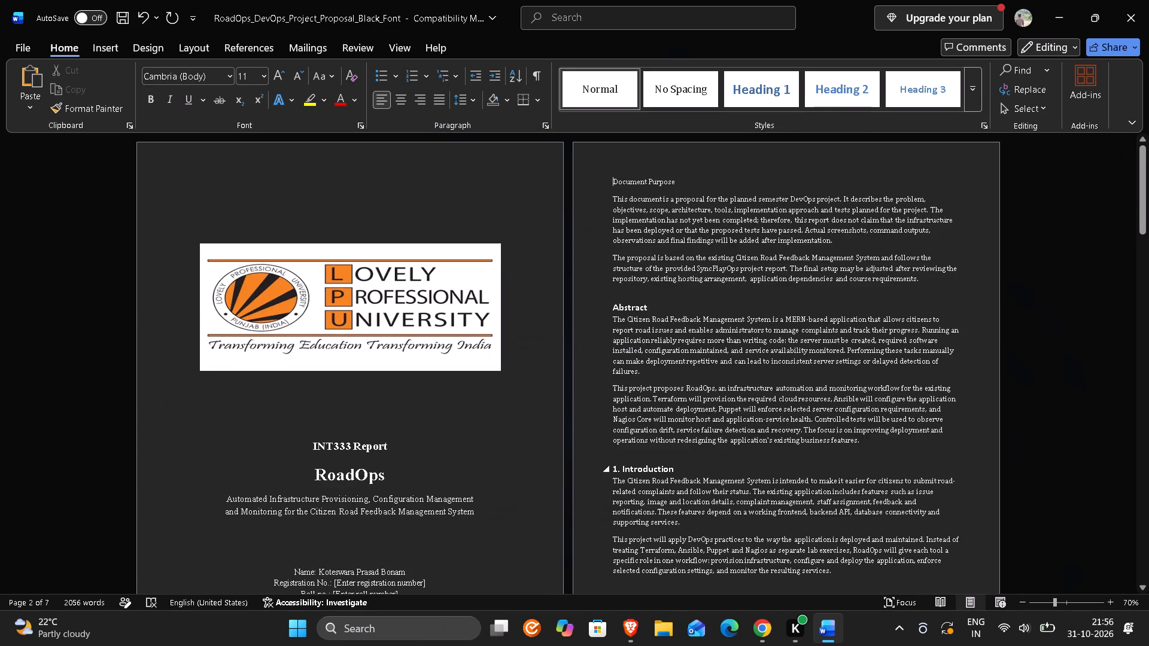
{"action": "scroll", "coordinate": [728, 454], "scroll_direction": "down", "scroll_amount": 5}
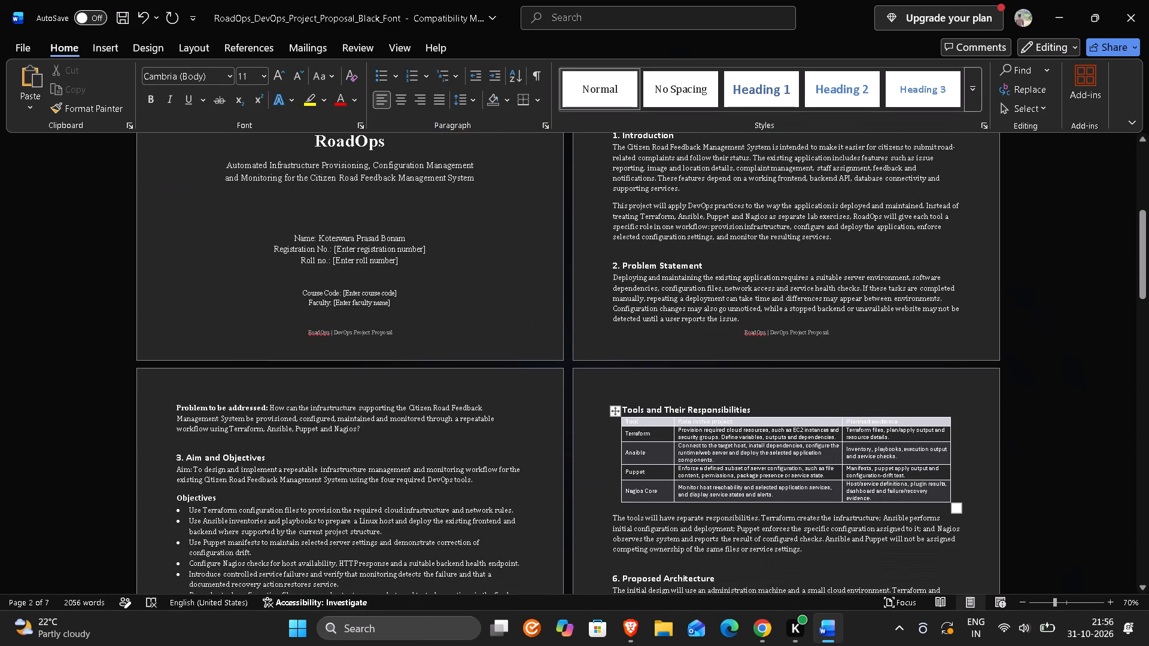
{"action": "scroll", "coordinate": [728, 454], "scroll_direction": "up", "scroll_amount": 2}
{"action": "scroll", "coordinate": [728, 454], "scroll_direction": "down", "scroll_amount": 1}
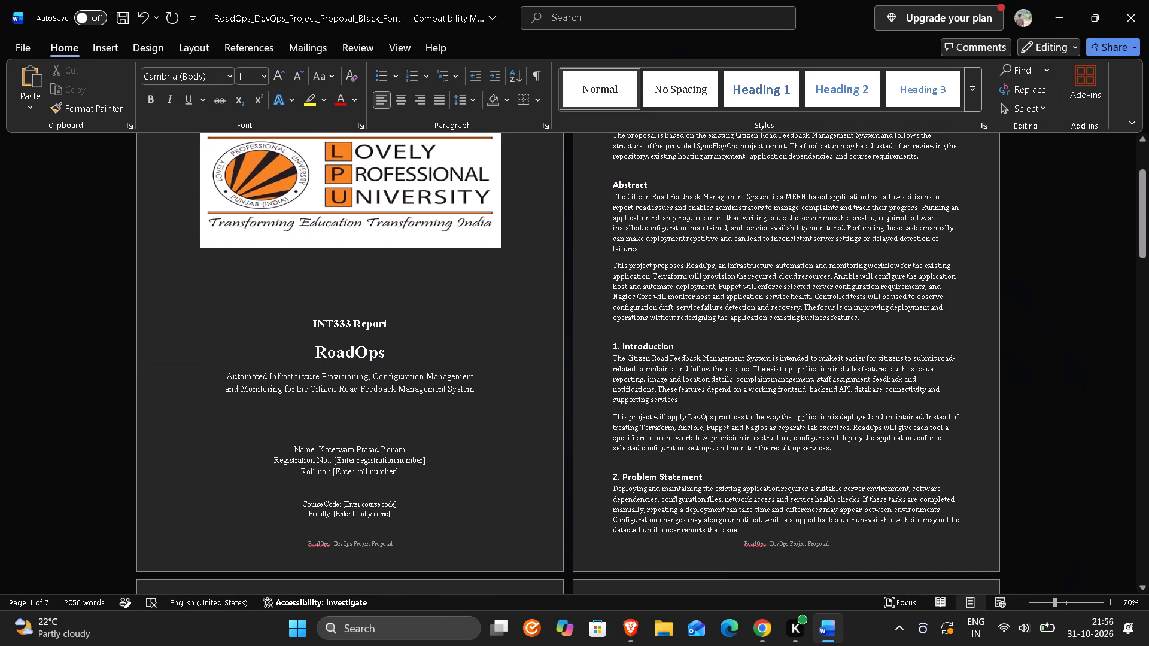
Remove the empty spacing between the university logo and the INT333 Report line on the title page.
{"action": "scroll", "coordinate": [399, 342], "scroll_direction": "down", "scroll_amount": 1}
{"action": "left_click", "coordinate": [338, 273]}
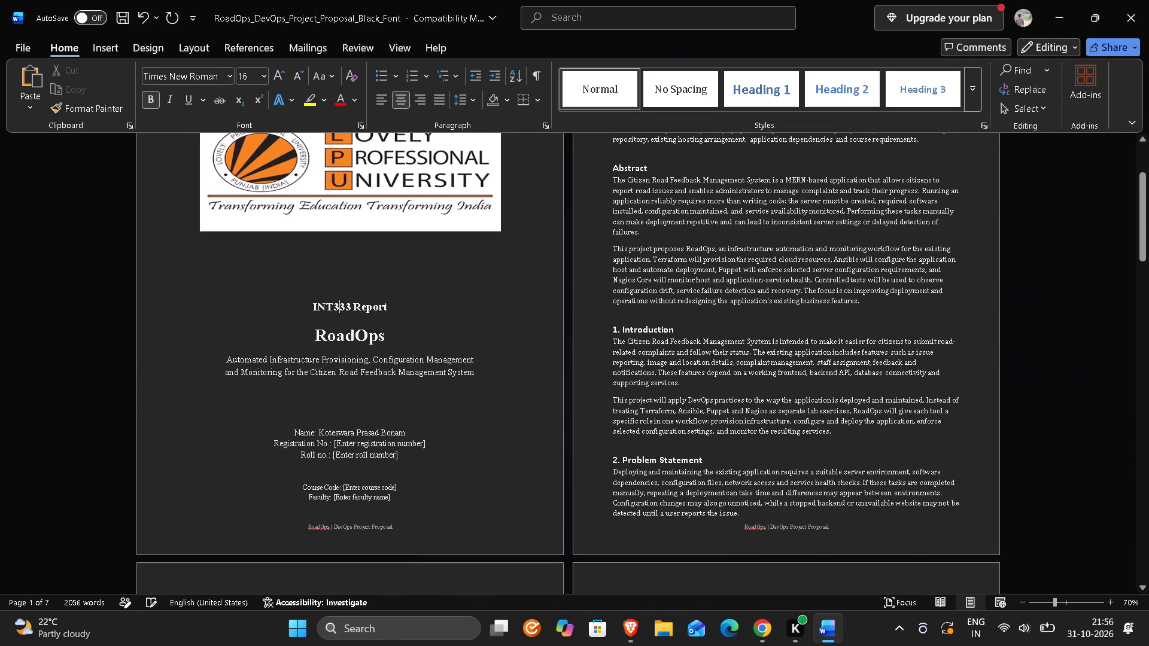
{"action": "key", "text": "Up"}
{"action": "key", "text": "Down"}
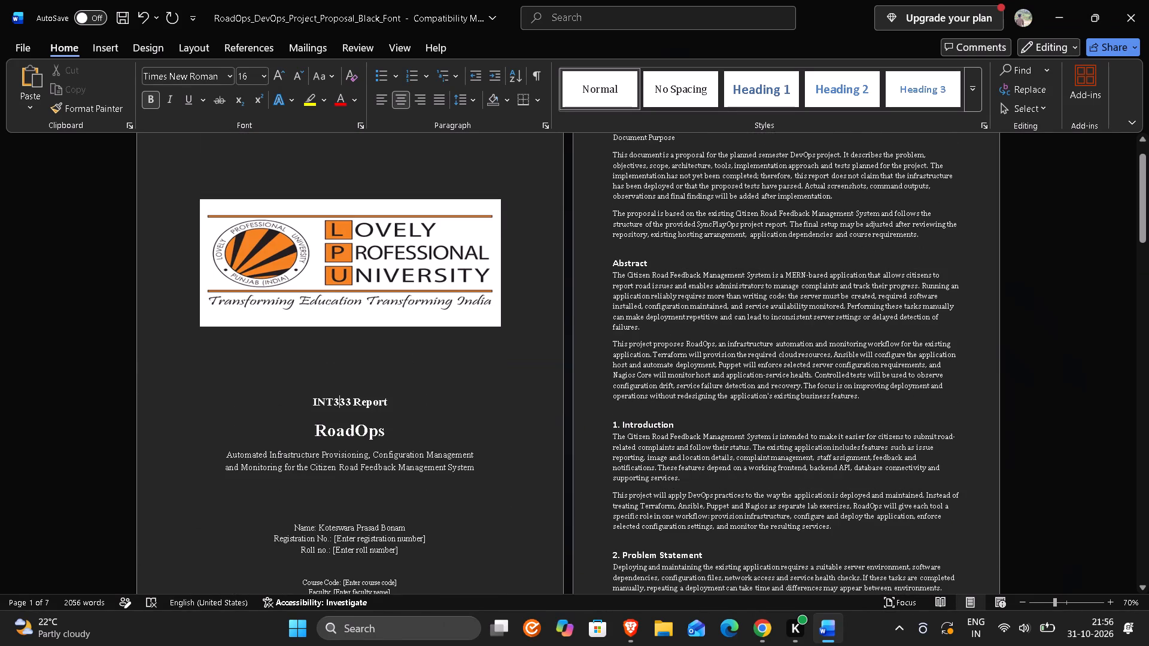
{"action": "key", "text": "Left"}
{"action": "key", "text": "Left"}
{"action": "key", "text": "Left"}
{"action": "key", "text": "Left"}
{"action": "key", "text": "BackSpace"}
{"action": "key", "text": "BackSpace"}
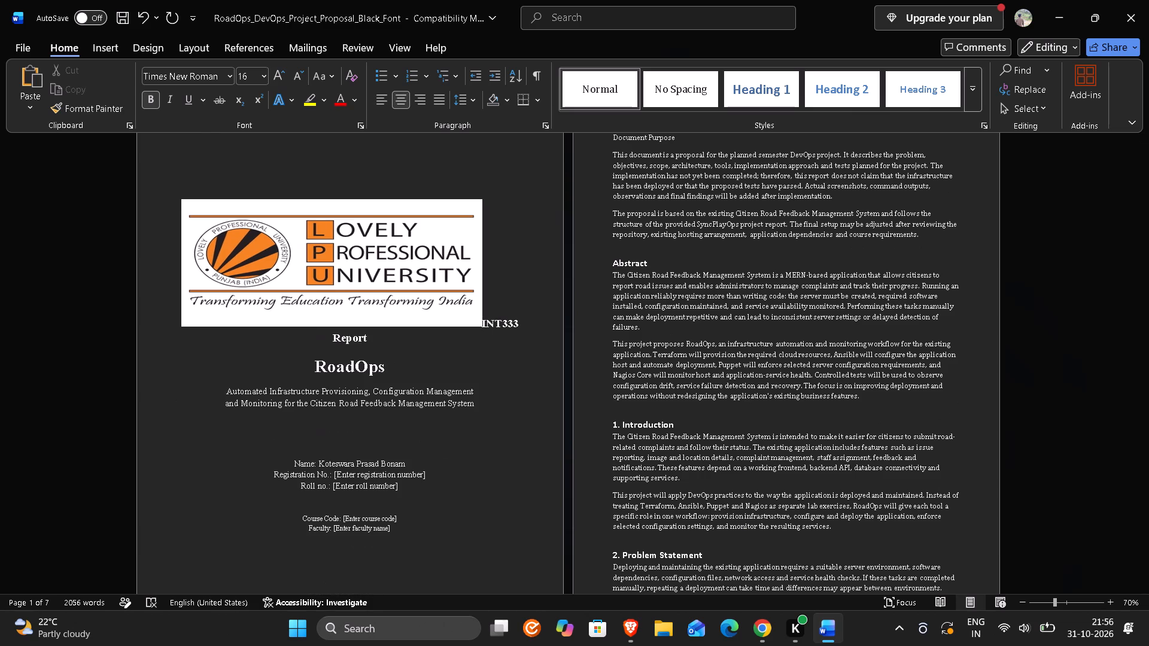
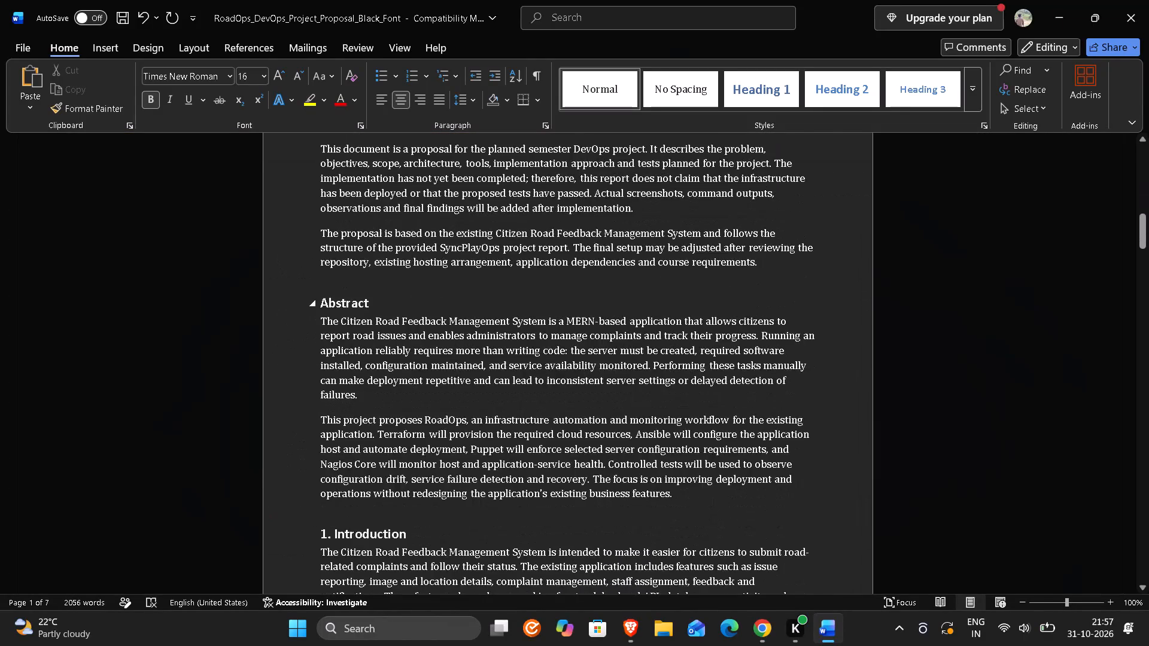
Examine the title page and the start of the Document Purpose page, with the zoom restored to 100%.
{"action": "scroll", "coordinate": [492, 305], "scroll_direction": "down", "scroll_amount": 4, "text": "ctrl"}
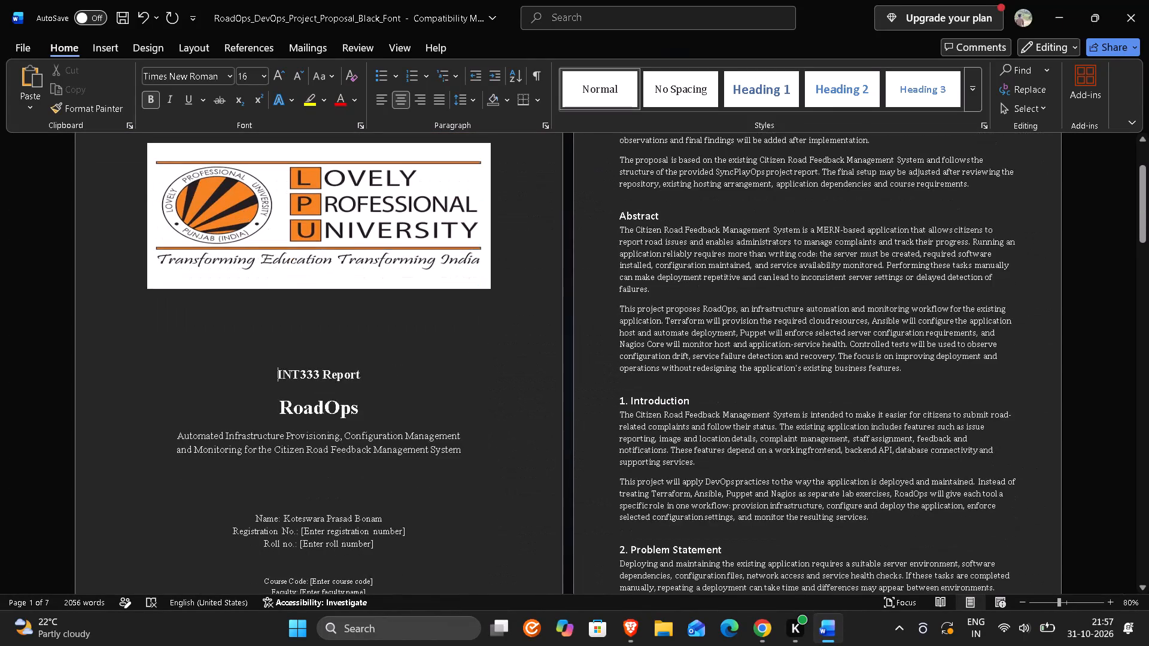
{"action": "scroll", "coordinate": [492, 305], "scroll_direction": "down", "scroll_amount": 2, "text": "ctrl"}
{"action": "scroll", "coordinate": [492, 305], "scroll_direction": "up", "scroll_amount": 5, "text": "ctrl"}
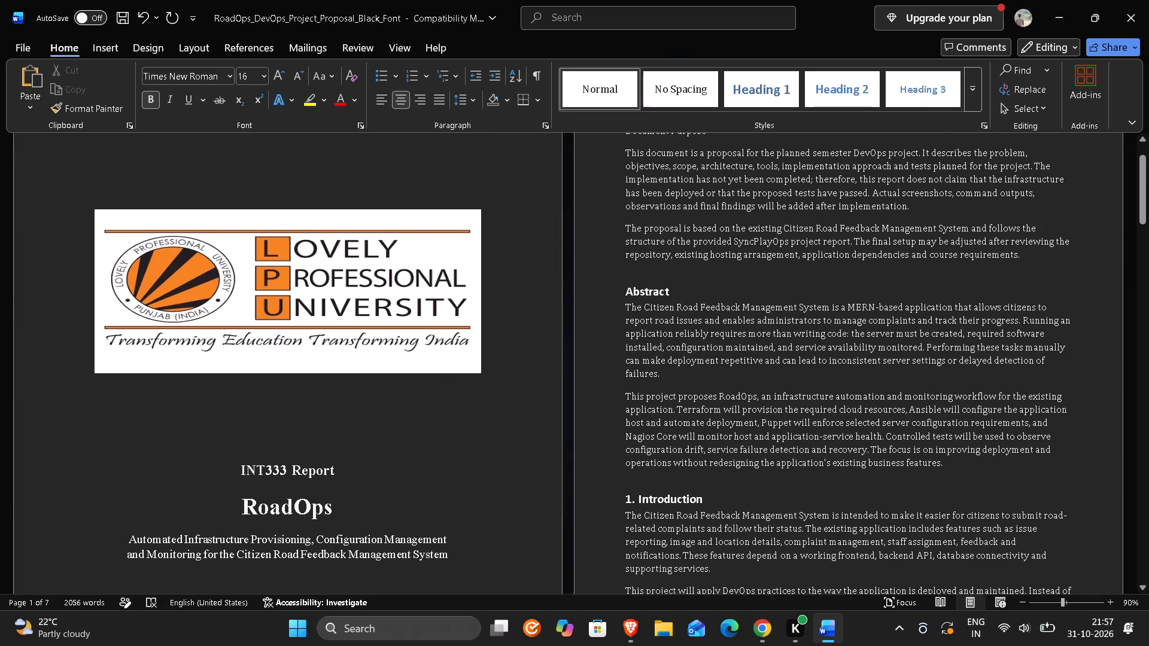
{"action": "left_click", "coordinate": [1112, 601]}
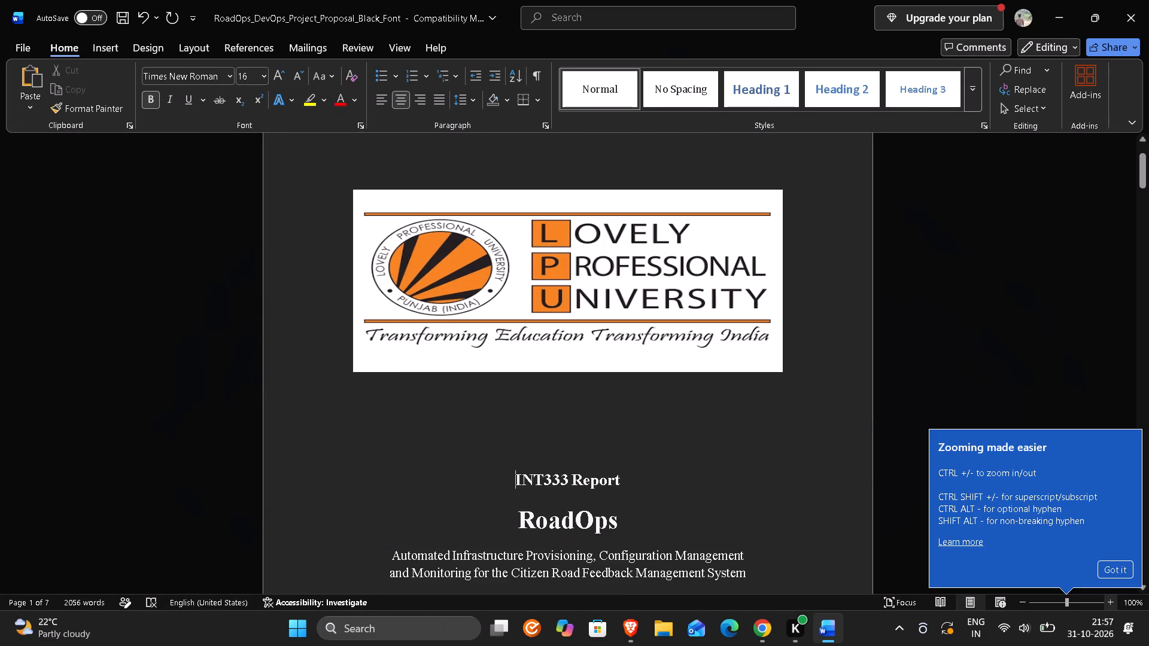
{"action": "left_click", "coordinate": [1120, 569]}
{"action": "scroll", "coordinate": [663, 330], "scroll_direction": "down", "scroll_amount": 1}
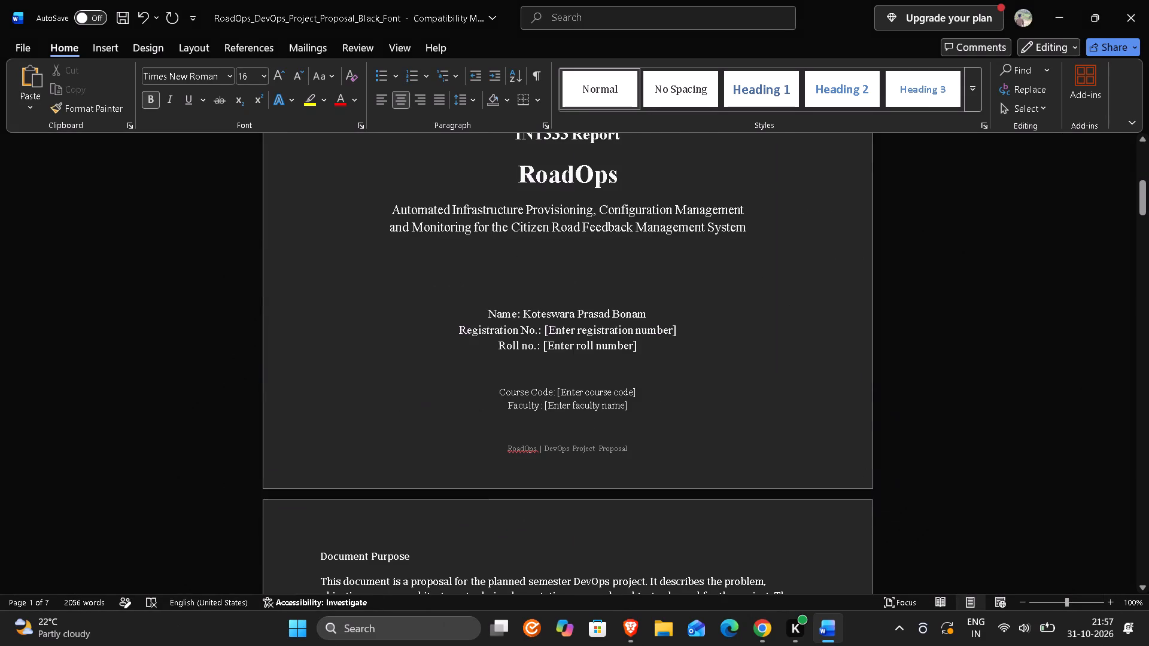
{"action": "scroll", "coordinate": [663, 330], "scroll_direction": "up", "scroll_amount": 1}
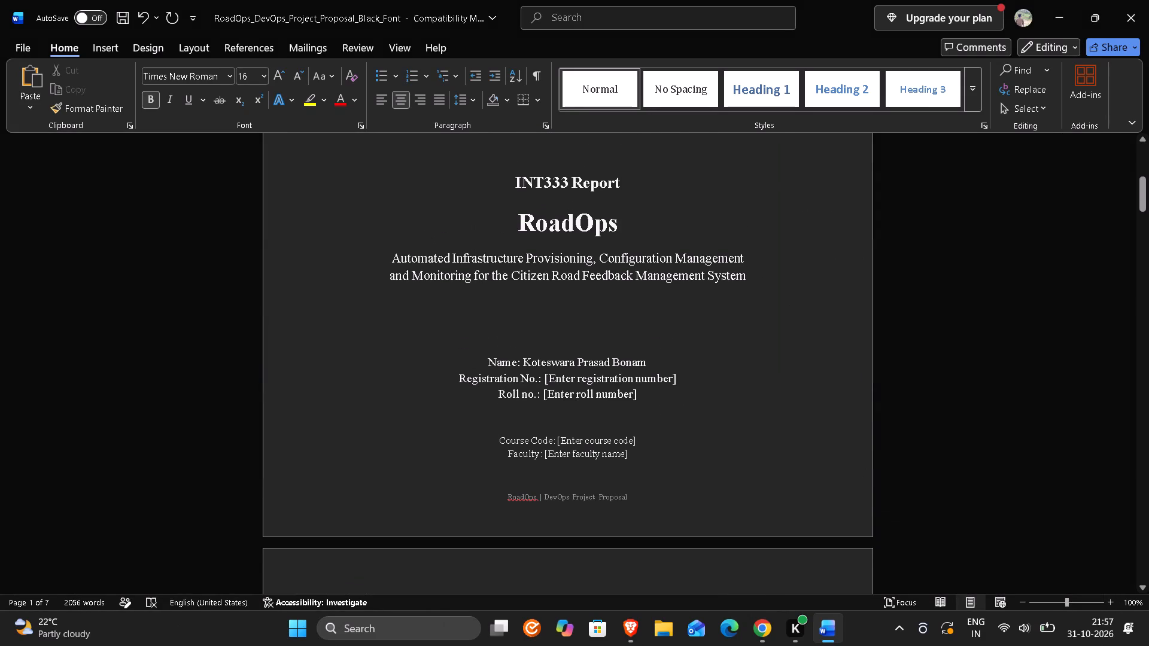
Delete the RoadOps title line from the title page, keeping the heading above it as "INT333 Report".
{"action": "left_click", "coordinate": [625, 220]}
{"action": "key", "text": "BackSpace"}
{"action": "key", "text": "BackSpace"}
{"action": "key", "text": "BackSpace"}
{"action": "key", "text": "BackSpace"}
{"action": "key", "text": "BackSpace"}
{"action": "key", "text": "BackSpace"}
{"action": "key", "text": "BackSpace"}
{"action": "key", "text": "BackSpace"}
{"action": "key", "text": "BackSpace"}
{"action": "key", "text": "BackSpace"}
{"action": "key", "text": "BackSpace"}
{"action": "key", "text": "BackSpace"}
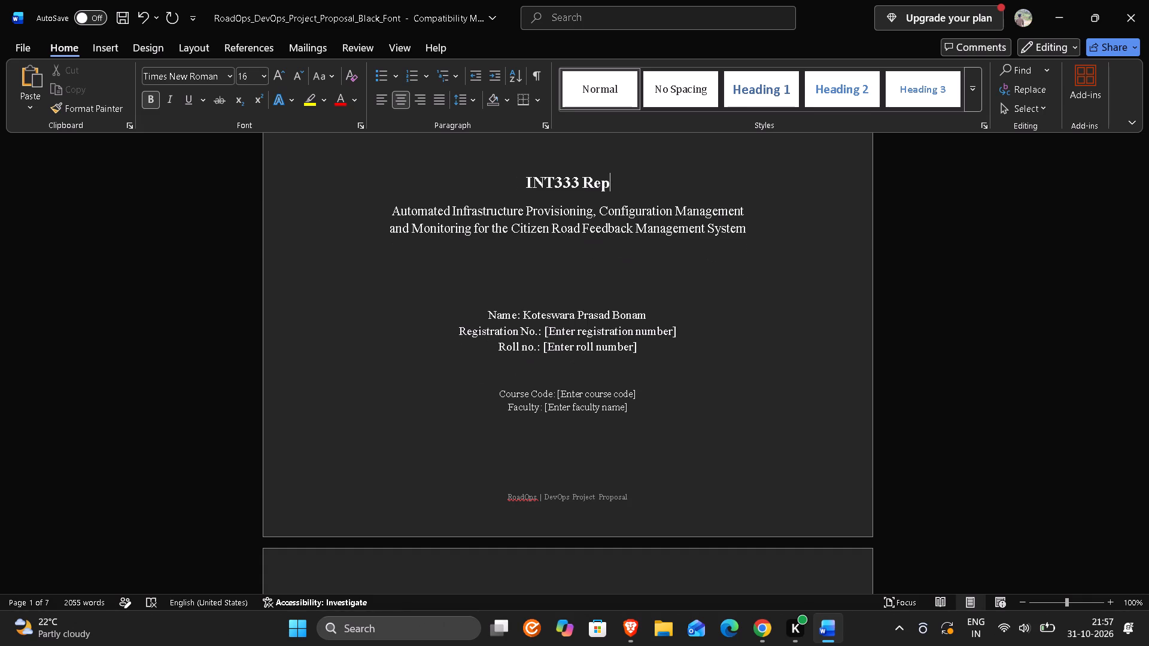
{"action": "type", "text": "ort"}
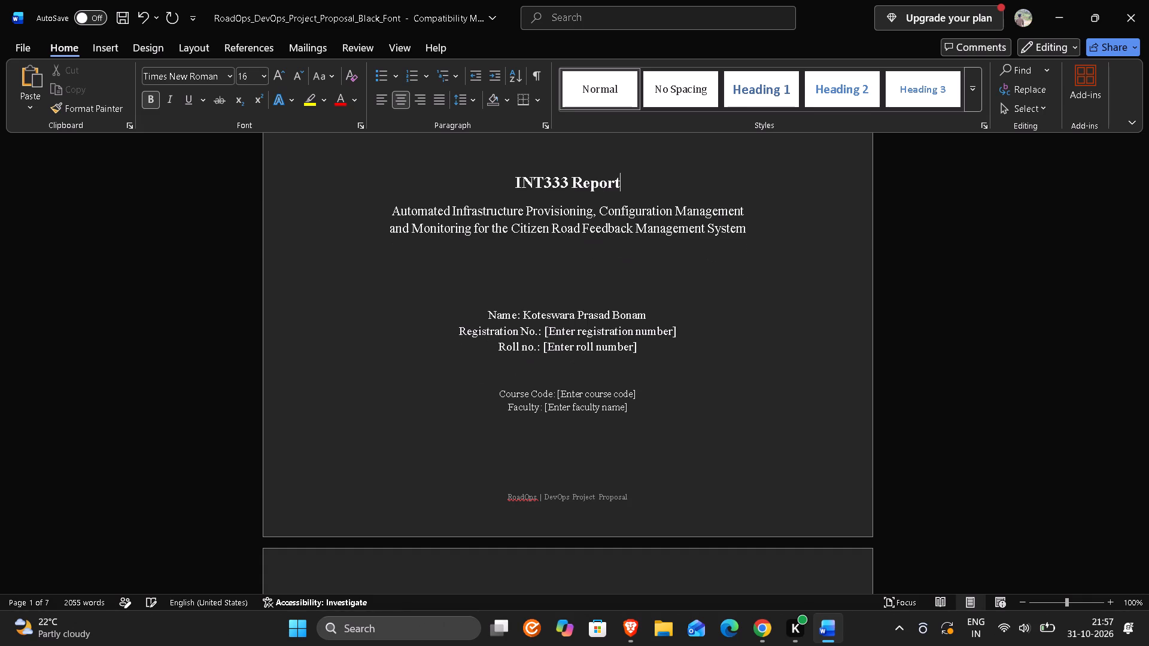
{"action": "scroll", "coordinate": [696, 275], "scroll_direction": "down", "scroll_amount": 1}
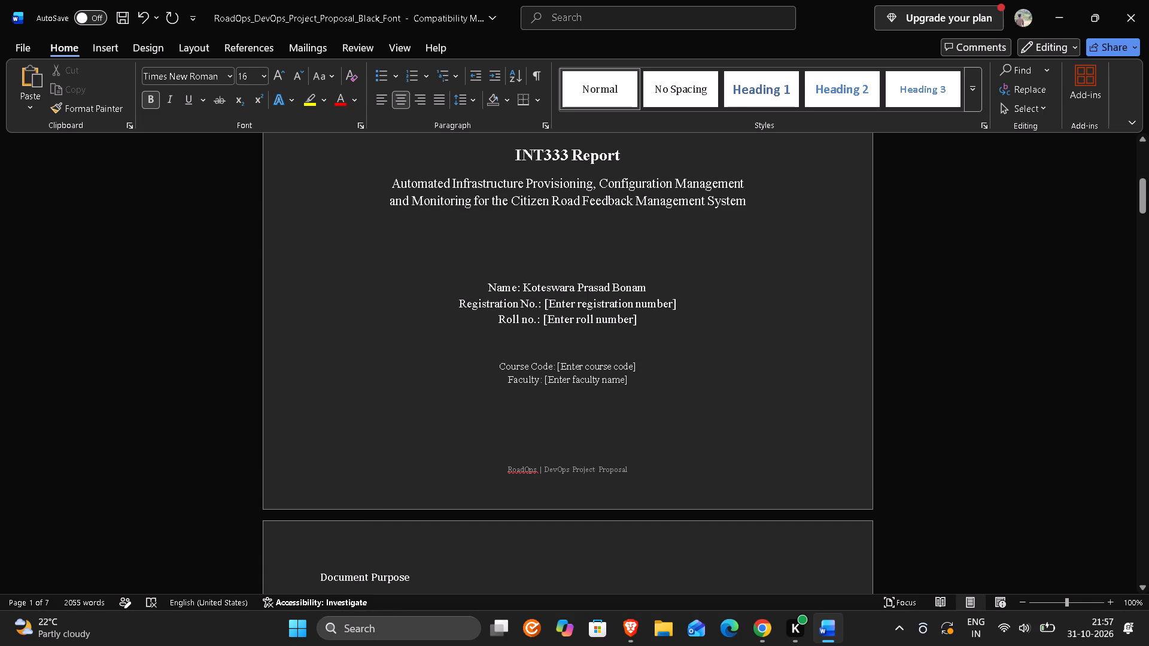
Replace the bracketed registration number placeholder on the title page with the student's registration number.
{"action": "left_click", "coordinate": [627, 468]}
{"action": "left_click", "coordinate": [682, 306]}
{"action": "key", "text": "BackSpace"}
{"action": "key", "text": "BackSpace"}
{"action": "key", "text": "BackSpace"}
{"action": "key", "text": "BackSpace"}
{"action": "key", "text": "BackSpace"}
{"action": "key", "text": "BackSpace"}
{"action": "key", "text": "BackSpace"}
{"action": "key", "text": "BackSpace"}
{"action": "key", "text": "BackSpace"}
{"action": "key", "text": "BackSpace"}
{"action": "key", "text": "BackSpace"}
{"action": "key", "text": "BackSpace"}
{"action": "key", "text": "BackSpace"}
{"action": "key", "text": "BackSpace"}
{"action": "key", "text": "BackSpace"}
{"action": "key", "text": "BackSpace"}
{"action": "key", "text": "BackSpace"}
{"action": "key", "text": "BackSpace"}
{"action": "key", "text": "BackSpace"}
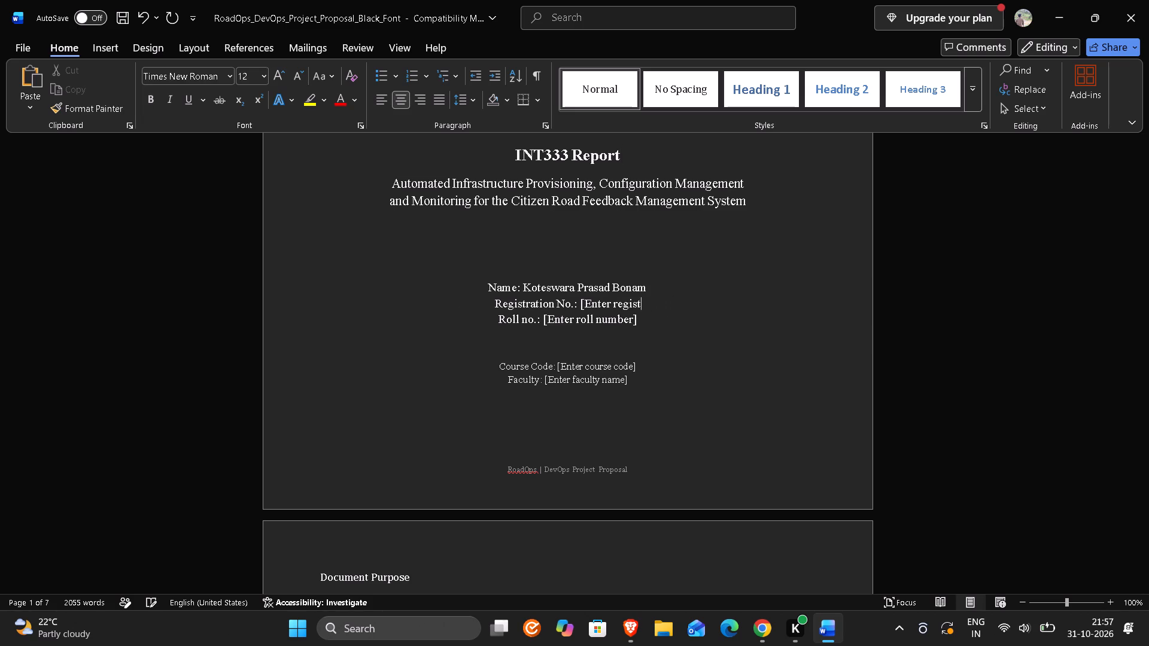
{"action": "key", "text": "BackSpace"}
{"action": "key", "text": "BackSpace"}
{"action": "key", "text": "BackSpace"}
{"action": "key", "text": "BackSpace"}
{"action": "key", "text": "BackSpace"}
{"action": "key", "text": "BackSpace"}
{"action": "key", "text": "BackSpace"}
{"action": "key", "text": "BackSpace"}
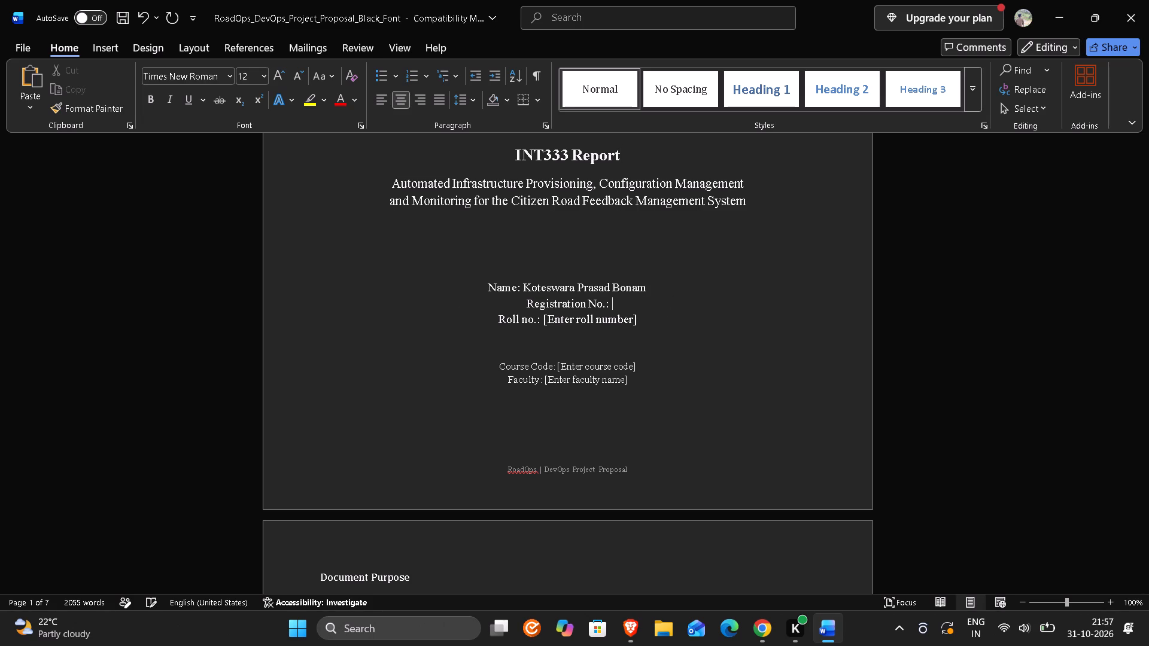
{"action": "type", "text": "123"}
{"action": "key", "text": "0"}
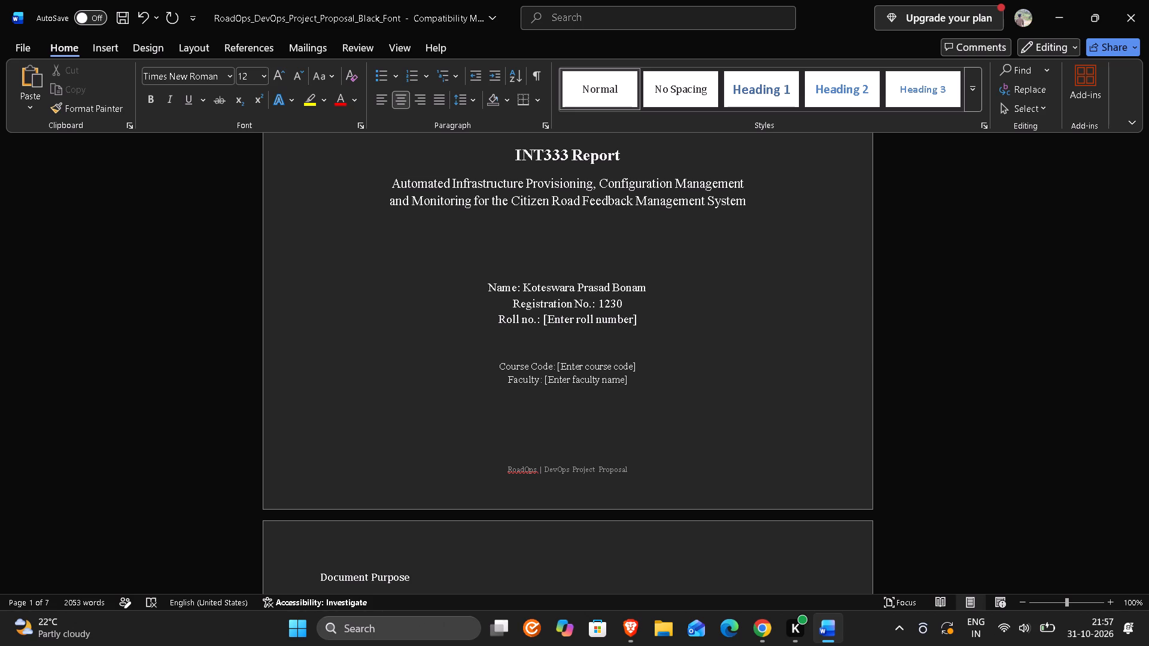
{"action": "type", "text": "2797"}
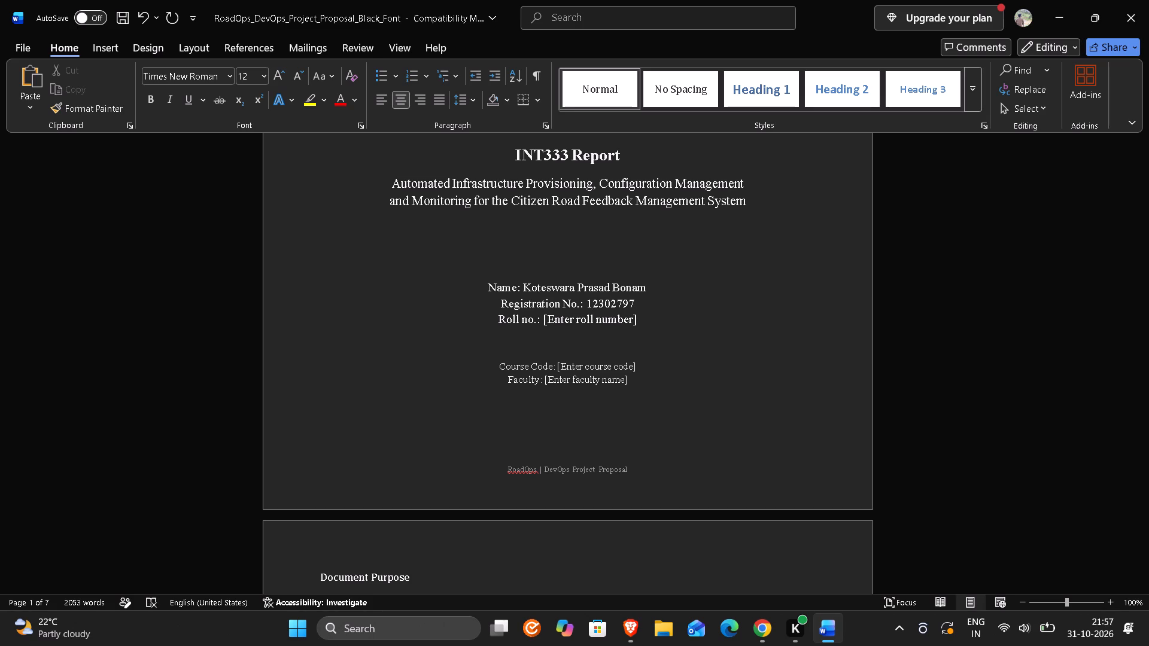
Shorten the title page label "Registration No.:" to "Reg No.:", keeping the number after it.
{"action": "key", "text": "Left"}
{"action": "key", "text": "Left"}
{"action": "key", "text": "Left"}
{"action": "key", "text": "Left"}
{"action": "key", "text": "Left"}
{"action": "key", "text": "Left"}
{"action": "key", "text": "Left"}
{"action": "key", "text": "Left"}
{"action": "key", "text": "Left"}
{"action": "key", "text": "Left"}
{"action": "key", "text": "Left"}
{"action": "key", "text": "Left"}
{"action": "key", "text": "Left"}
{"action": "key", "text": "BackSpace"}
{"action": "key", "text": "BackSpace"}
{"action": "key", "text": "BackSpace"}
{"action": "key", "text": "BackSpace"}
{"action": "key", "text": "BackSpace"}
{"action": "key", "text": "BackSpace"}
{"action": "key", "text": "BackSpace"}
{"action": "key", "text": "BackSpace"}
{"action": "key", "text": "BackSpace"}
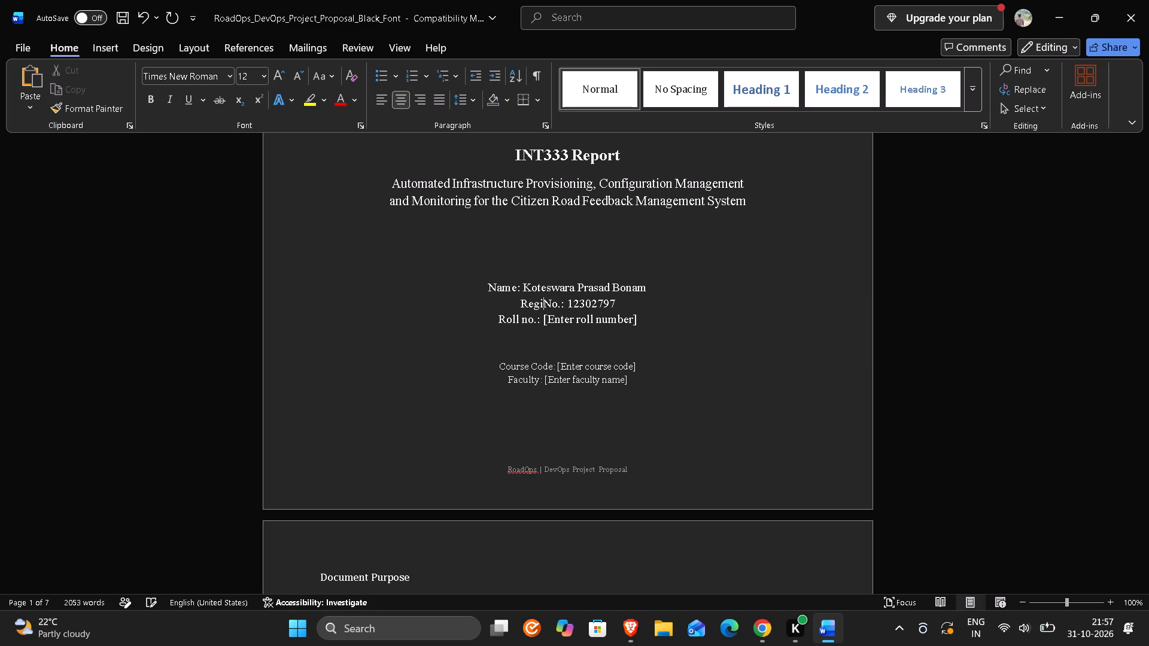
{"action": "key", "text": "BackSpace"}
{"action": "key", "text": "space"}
Replace the bracketed roll number placeholder in the Roll no. line with the student's roll number.
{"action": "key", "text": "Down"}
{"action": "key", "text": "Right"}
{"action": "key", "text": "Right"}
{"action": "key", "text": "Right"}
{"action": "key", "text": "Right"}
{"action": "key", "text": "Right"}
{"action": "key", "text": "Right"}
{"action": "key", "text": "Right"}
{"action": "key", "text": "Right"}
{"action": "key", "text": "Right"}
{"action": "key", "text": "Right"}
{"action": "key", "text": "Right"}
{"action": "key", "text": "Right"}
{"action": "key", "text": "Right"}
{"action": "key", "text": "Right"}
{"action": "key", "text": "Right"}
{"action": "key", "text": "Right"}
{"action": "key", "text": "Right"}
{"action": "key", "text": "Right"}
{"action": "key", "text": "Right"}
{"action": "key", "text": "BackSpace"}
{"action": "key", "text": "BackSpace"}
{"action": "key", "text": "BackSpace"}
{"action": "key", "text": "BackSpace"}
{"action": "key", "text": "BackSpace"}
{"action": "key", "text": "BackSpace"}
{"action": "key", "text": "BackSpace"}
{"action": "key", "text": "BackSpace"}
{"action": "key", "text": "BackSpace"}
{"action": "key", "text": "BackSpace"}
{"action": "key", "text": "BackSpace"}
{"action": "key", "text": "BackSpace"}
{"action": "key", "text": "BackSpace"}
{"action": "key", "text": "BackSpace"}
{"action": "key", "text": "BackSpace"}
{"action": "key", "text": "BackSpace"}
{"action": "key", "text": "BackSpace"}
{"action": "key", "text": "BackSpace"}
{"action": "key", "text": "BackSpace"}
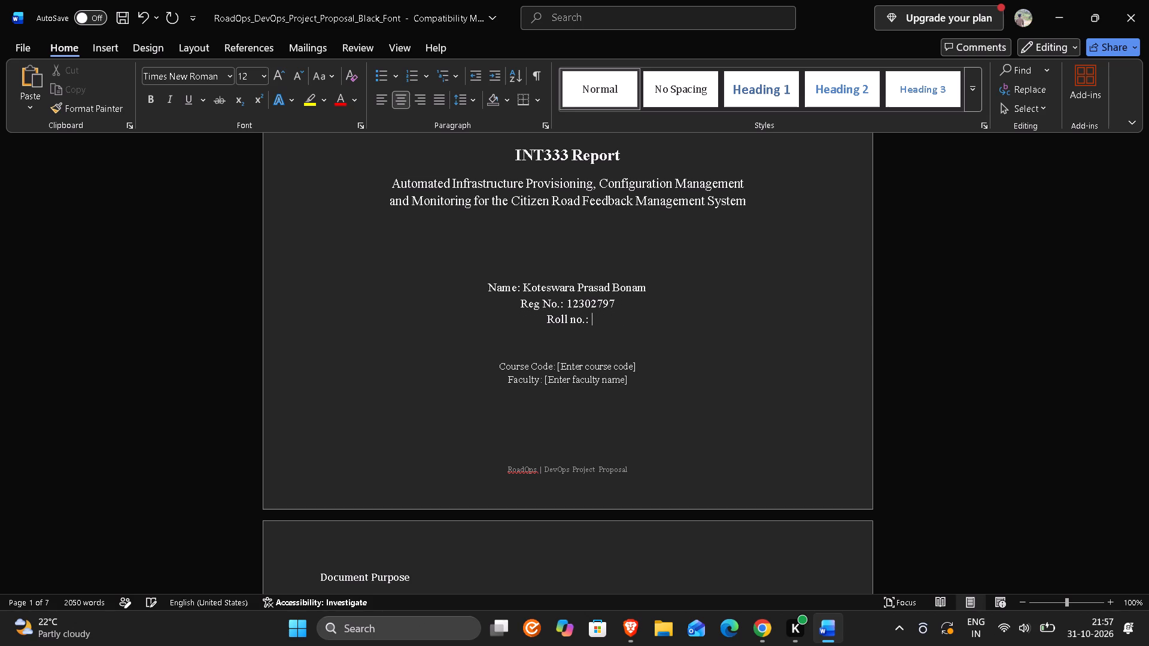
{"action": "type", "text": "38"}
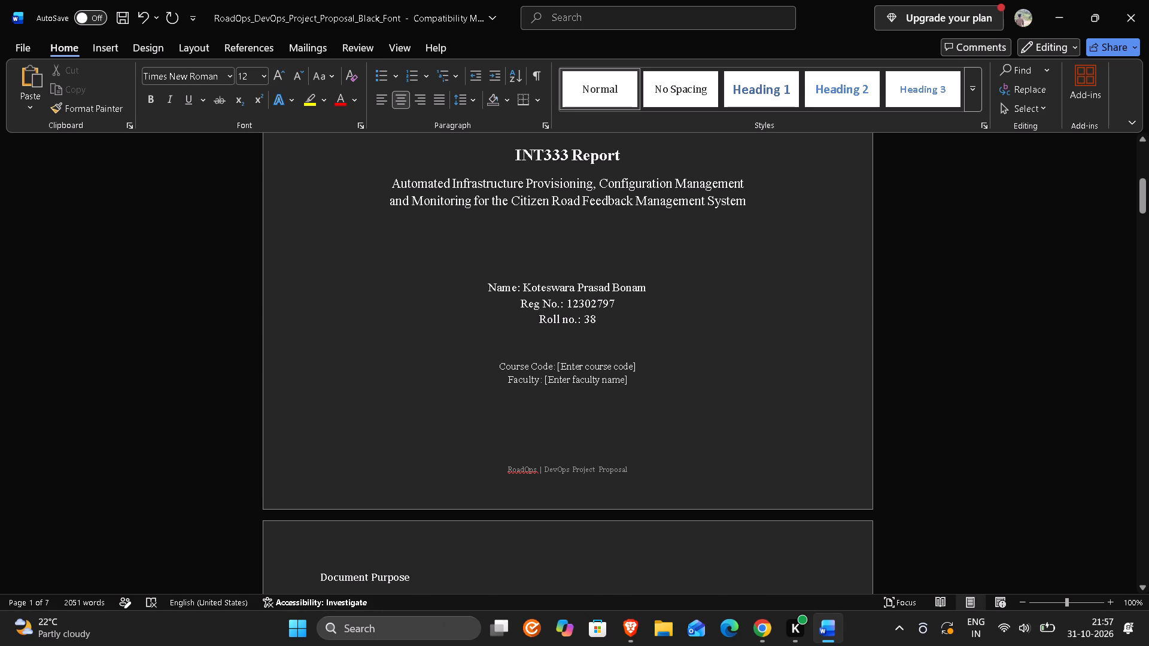
Replace the bracketed placeholder in the title page's Course Code line with INT333.
{"action": "scroll", "coordinate": [728, 339], "scroll_direction": "down", "scroll_amount": 1}
{"action": "left_click", "coordinate": [642, 339]}
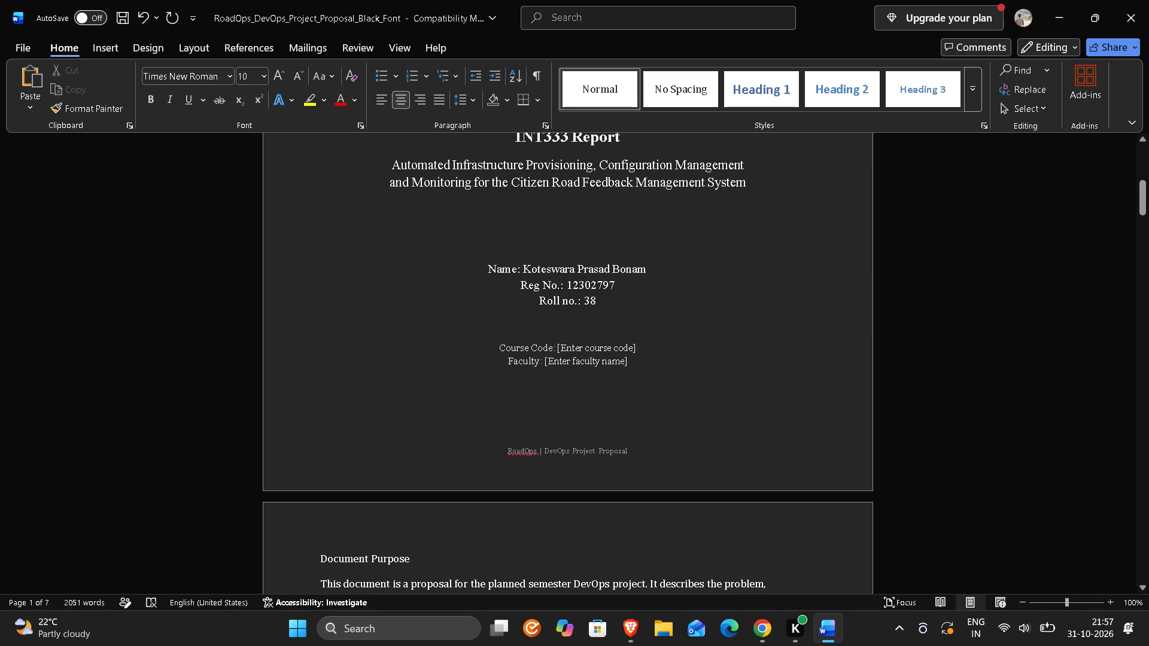
{"action": "left_click", "coordinate": [635, 343]}
{"action": "key", "text": "BackSpace"}
{"action": "key", "text": "BackSpace"}
{"action": "key", "text": "BackSpace"}
{"action": "key", "text": "BackSpace"}
{"action": "key", "text": "BackSpace"}
{"action": "key", "text": "BackSpace"}
{"action": "key", "text": "BackSpace"}
{"action": "key", "text": "BackSpace"}
{"action": "key", "text": "BackSpace"}
{"action": "key", "text": "BackSpace"}
{"action": "key", "text": "BackSpace"}
{"action": "key", "text": "BackSpace"}
{"action": "key", "text": "BackSpace"}
{"action": "key", "text": "BackSpace"}
{"action": "key", "text": "BackSpace"}
{"action": "key", "text": "BackSpace"}
{"action": "key", "text": "BackSpace"}
{"action": "key", "text": "BackSpace"}
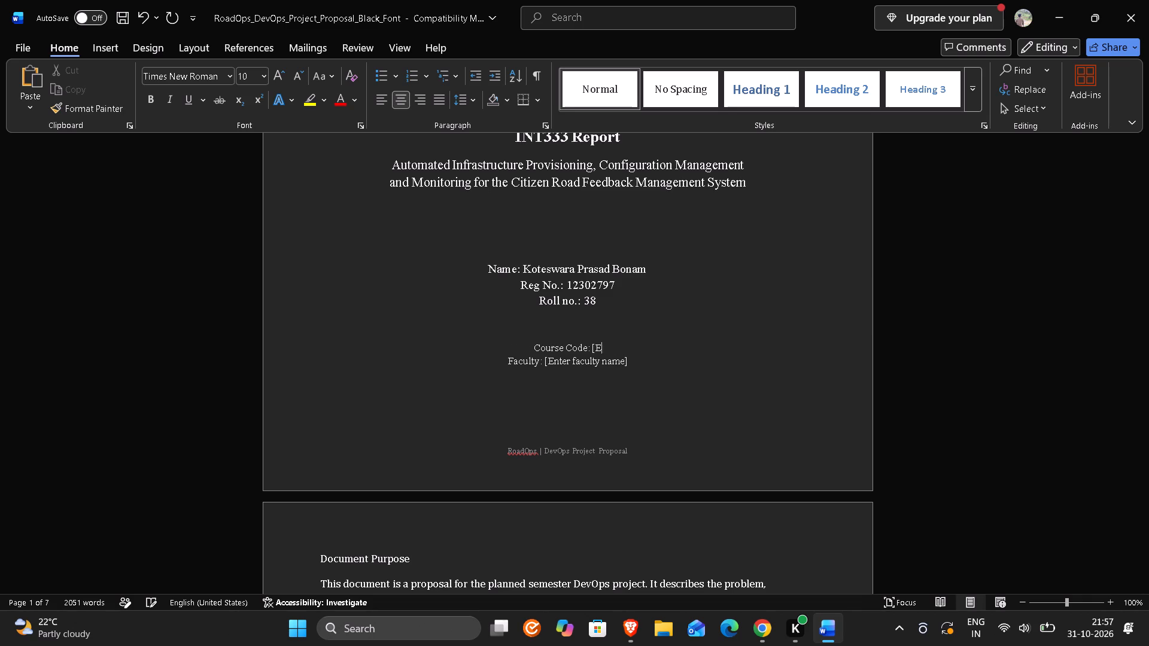
{"action": "key", "text": "BackSpace"}
{"action": "key", "text": "BackSpace"}
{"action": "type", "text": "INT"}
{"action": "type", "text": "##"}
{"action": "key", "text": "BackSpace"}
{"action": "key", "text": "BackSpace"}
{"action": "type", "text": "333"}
Replace the bracketed placeholder in the title page's Faculty line with the faculty member's name.
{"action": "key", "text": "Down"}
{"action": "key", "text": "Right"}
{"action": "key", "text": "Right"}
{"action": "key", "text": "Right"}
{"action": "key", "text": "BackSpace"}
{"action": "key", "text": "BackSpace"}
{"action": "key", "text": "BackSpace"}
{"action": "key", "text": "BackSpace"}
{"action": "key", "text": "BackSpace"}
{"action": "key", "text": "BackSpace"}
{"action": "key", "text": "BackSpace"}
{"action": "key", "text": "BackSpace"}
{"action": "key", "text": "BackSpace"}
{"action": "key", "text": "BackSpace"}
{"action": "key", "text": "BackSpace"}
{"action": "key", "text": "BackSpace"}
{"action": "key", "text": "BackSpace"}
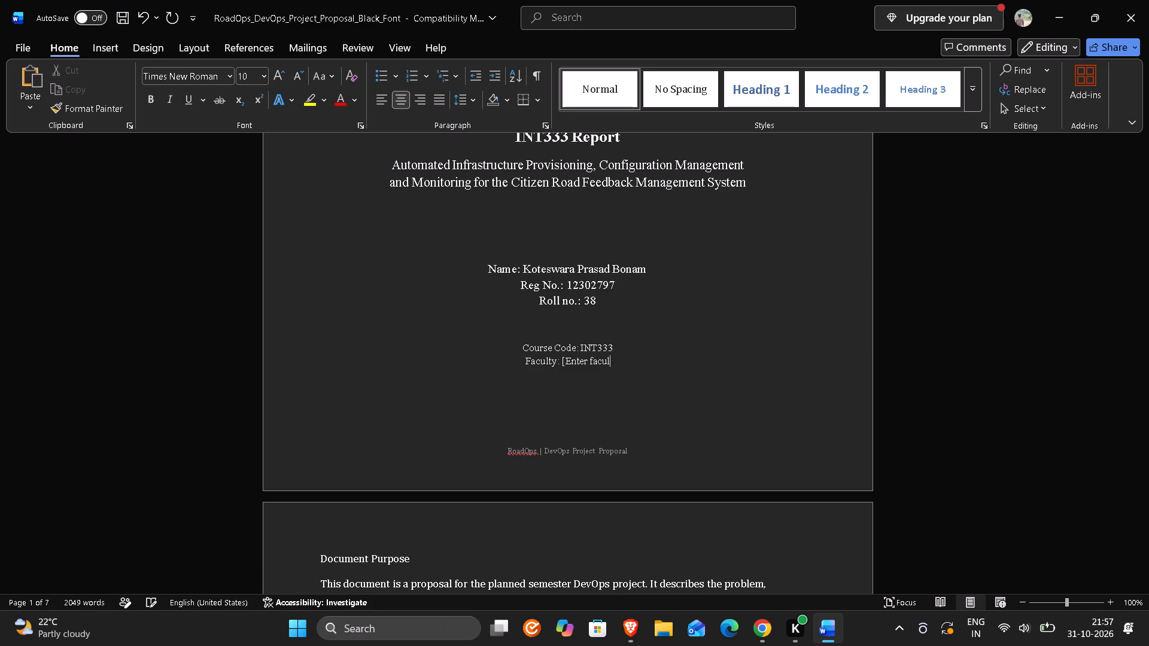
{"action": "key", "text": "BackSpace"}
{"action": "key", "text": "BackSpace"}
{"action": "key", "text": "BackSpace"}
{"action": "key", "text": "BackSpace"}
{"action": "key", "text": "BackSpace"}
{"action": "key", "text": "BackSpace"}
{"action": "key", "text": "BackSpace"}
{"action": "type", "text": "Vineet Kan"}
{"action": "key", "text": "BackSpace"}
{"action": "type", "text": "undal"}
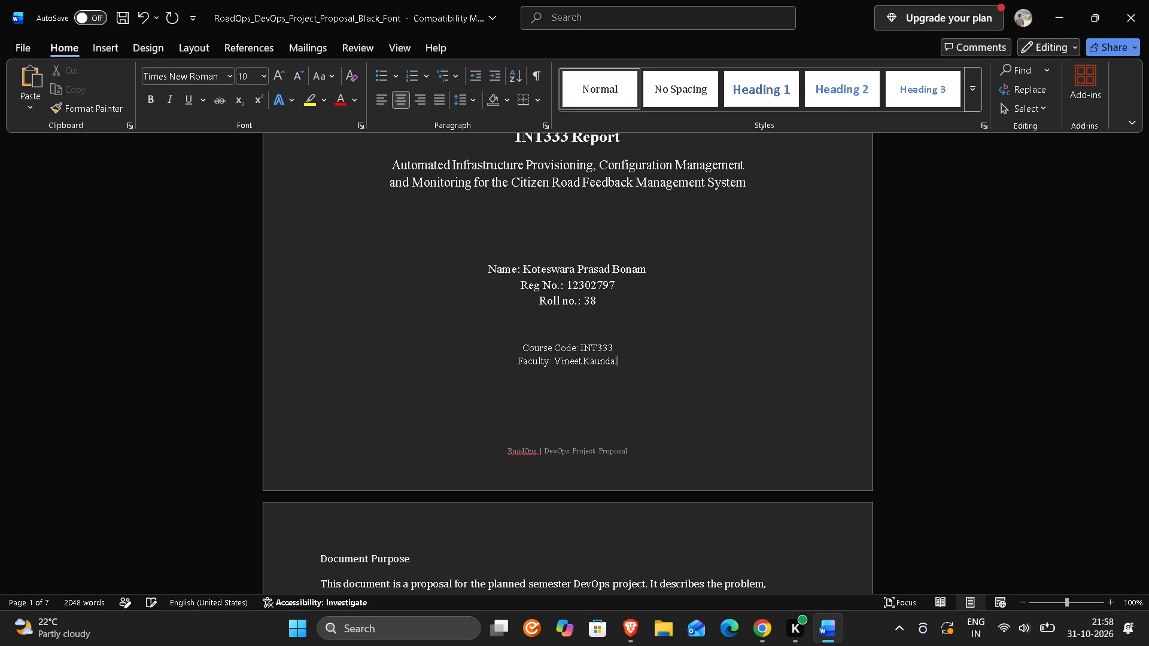
Insert an extra space between the faculty member's first and last names in the title page's Faculty line.
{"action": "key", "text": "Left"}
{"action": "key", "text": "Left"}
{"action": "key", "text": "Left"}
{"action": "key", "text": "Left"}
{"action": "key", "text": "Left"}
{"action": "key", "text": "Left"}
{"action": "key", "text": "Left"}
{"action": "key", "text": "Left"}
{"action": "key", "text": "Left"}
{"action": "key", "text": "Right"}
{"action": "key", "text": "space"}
Make the "Document Purpose" heading at the start of page 2 bold.
{"action": "scroll", "coordinate": [633, 353], "scroll_direction": "down", "scroll_amount": 2}
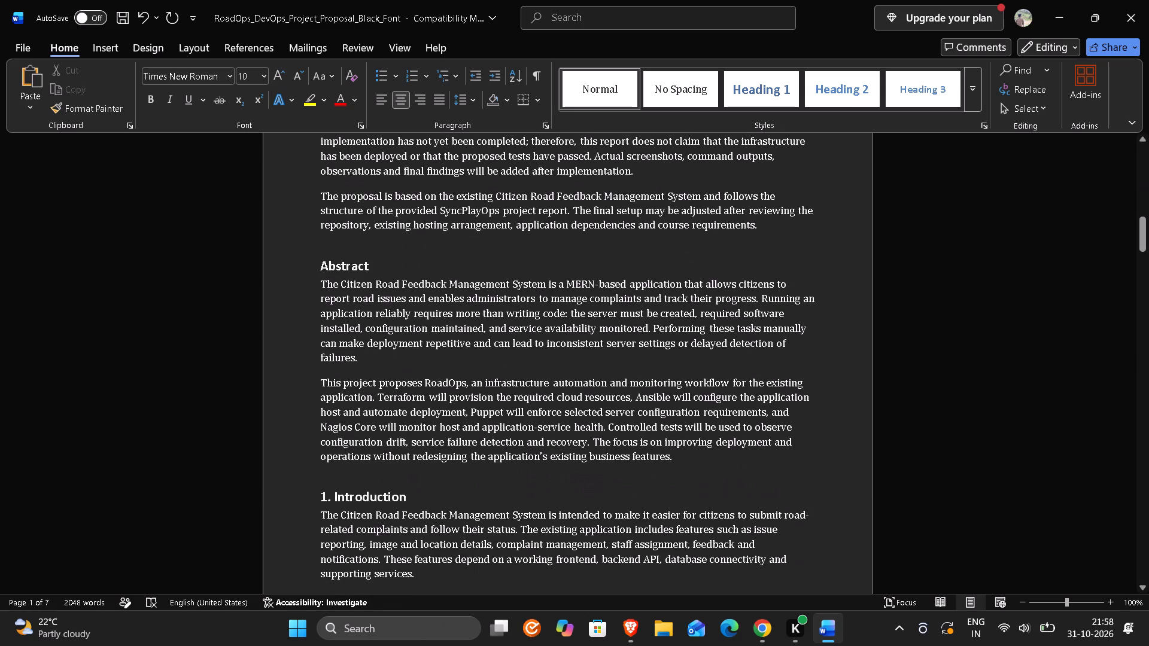
{"action": "scroll", "coordinate": [633, 353], "scroll_direction": "up", "scroll_amount": 1}
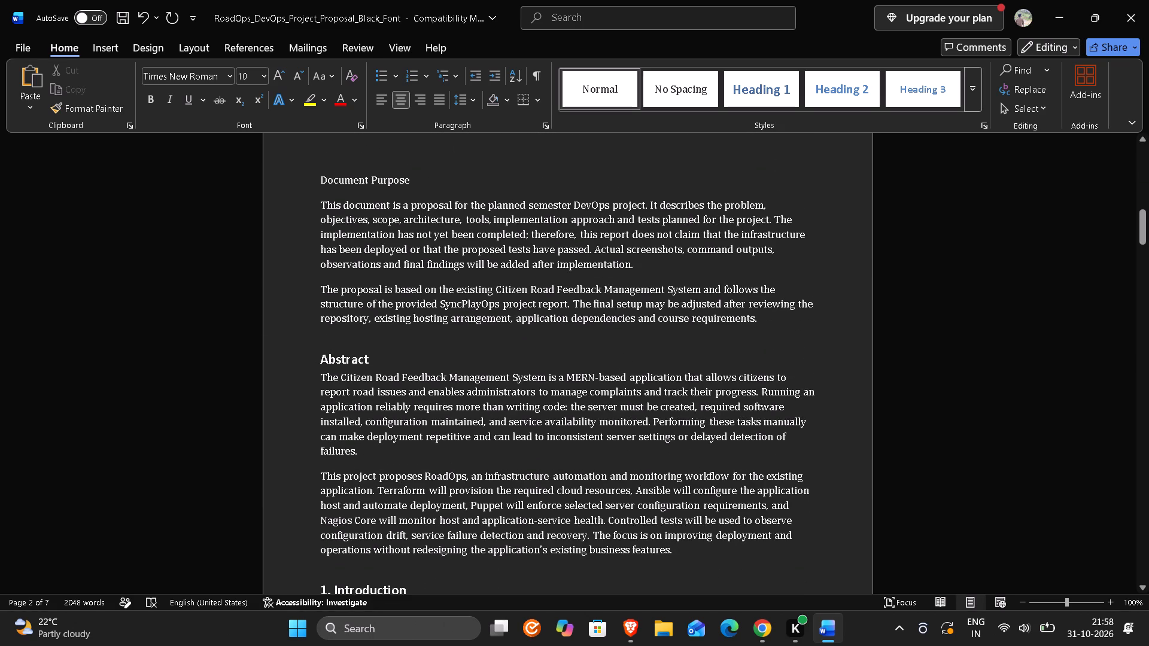
{"action": "left_click_drag", "start_coordinate": [321, 179], "coordinate": [421, 170]}
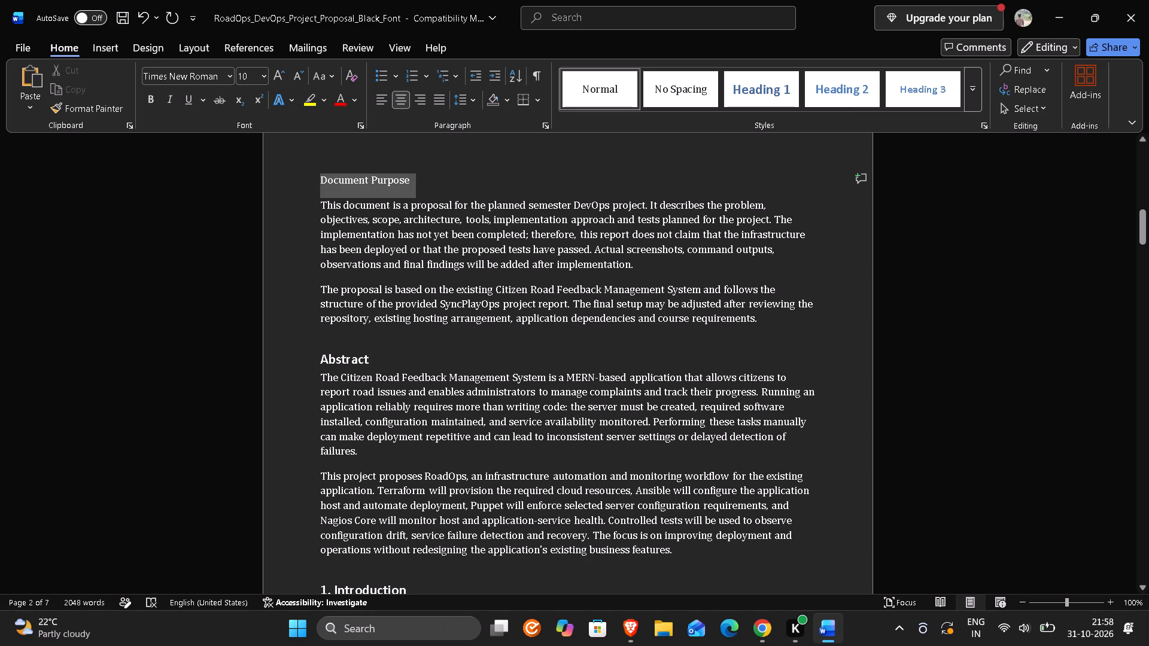
{"action": "left_click_drag", "start_coordinate": [421, 170], "coordinate": [411, 181]}
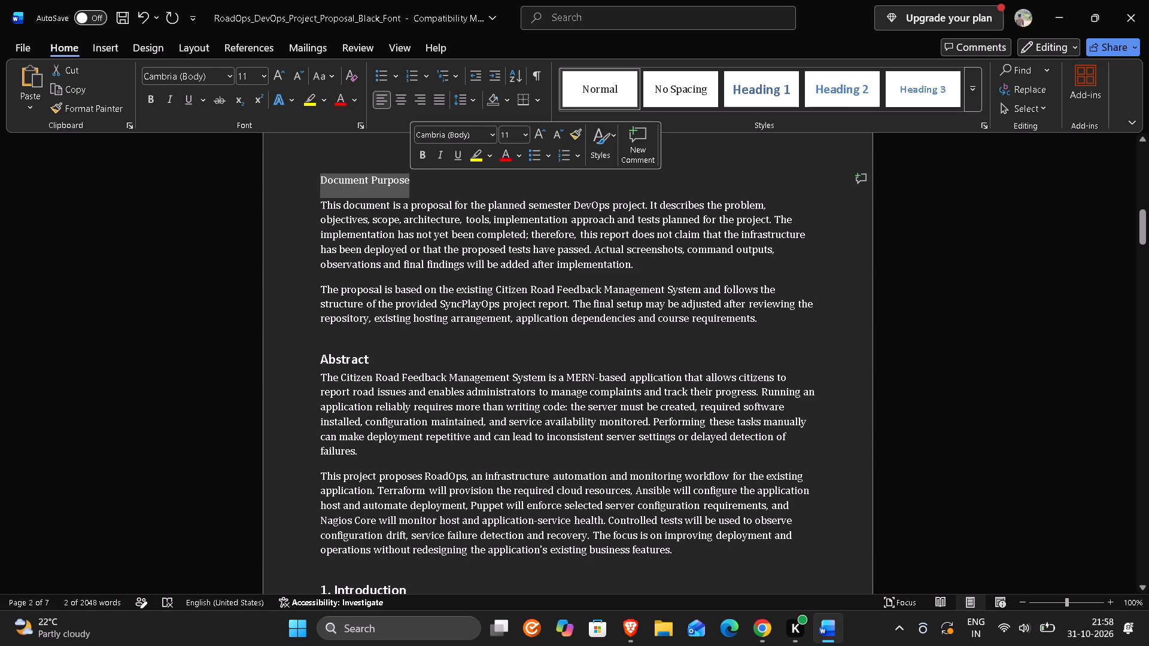
{"action": "left_click", "coordinate": [421, 152]}
{"action": "left_click", "coordinate": [443, 198]}
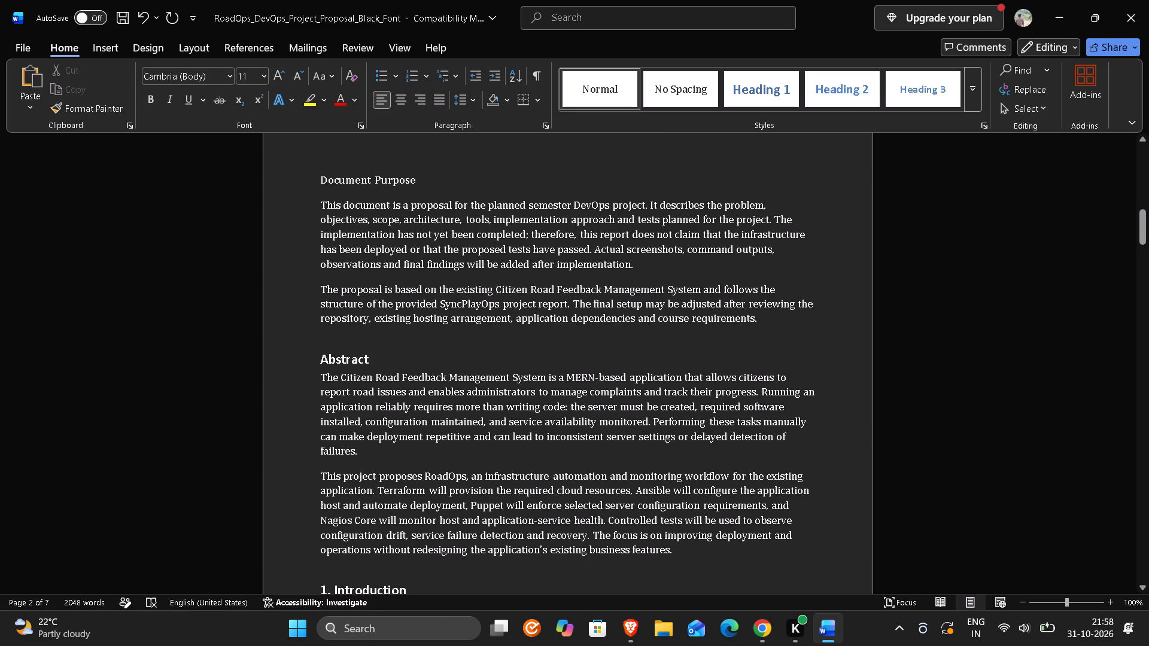
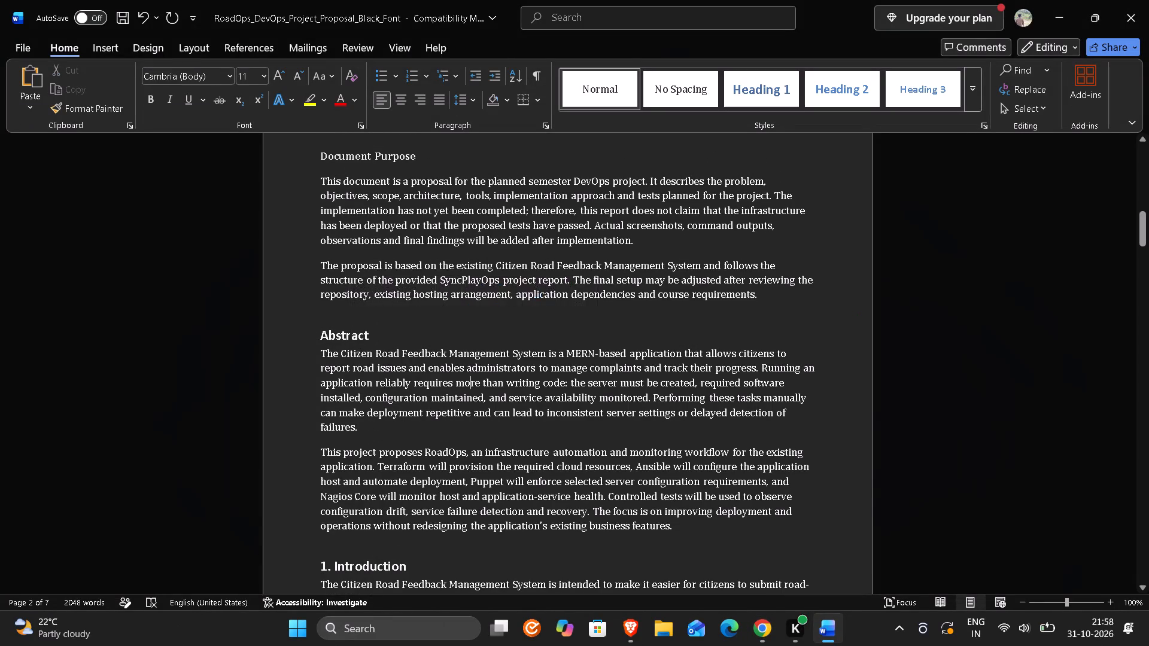
Delete the footer text "RoadOps | DevOps Project Proposal" from the document and return to the body text.
{"action": "scroll", "coordinate": [471, 383], "scroll_direction": "down", "scroll_amount": 5}
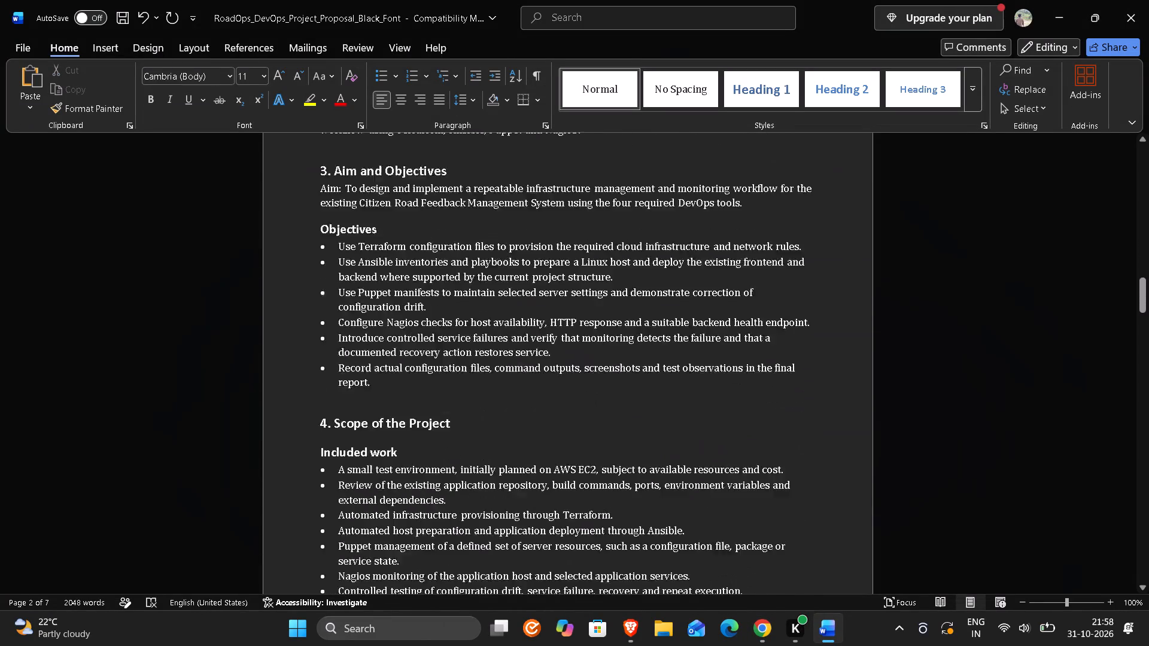
{"action": "scroll", "coordinate": [471, 383], "scroll_direction": "down", "scroll_amount": 4}
{"action": "scroll", "coordinate": [471, 383], "scroll_direction": "up", "scroll_amount": 1}
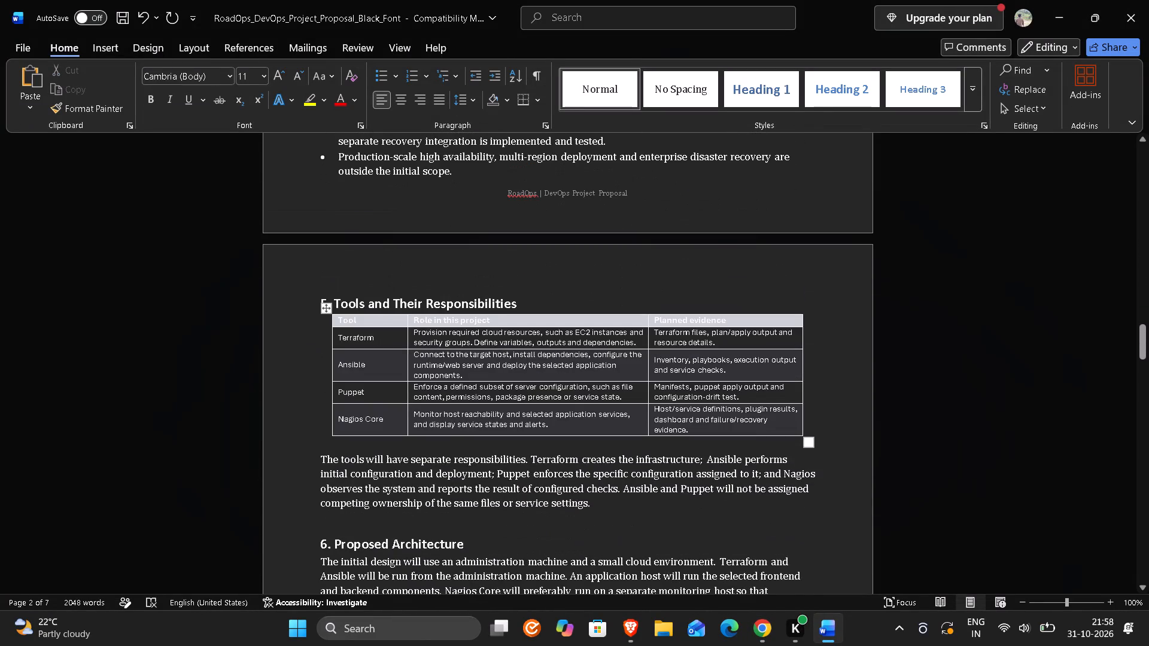
{"action": "scroll", "coordinate": [631, 371], "scroll_direction": "up", "scroll_amount": 1}
{"action": "left_click", "coordinate": [556, 324]}
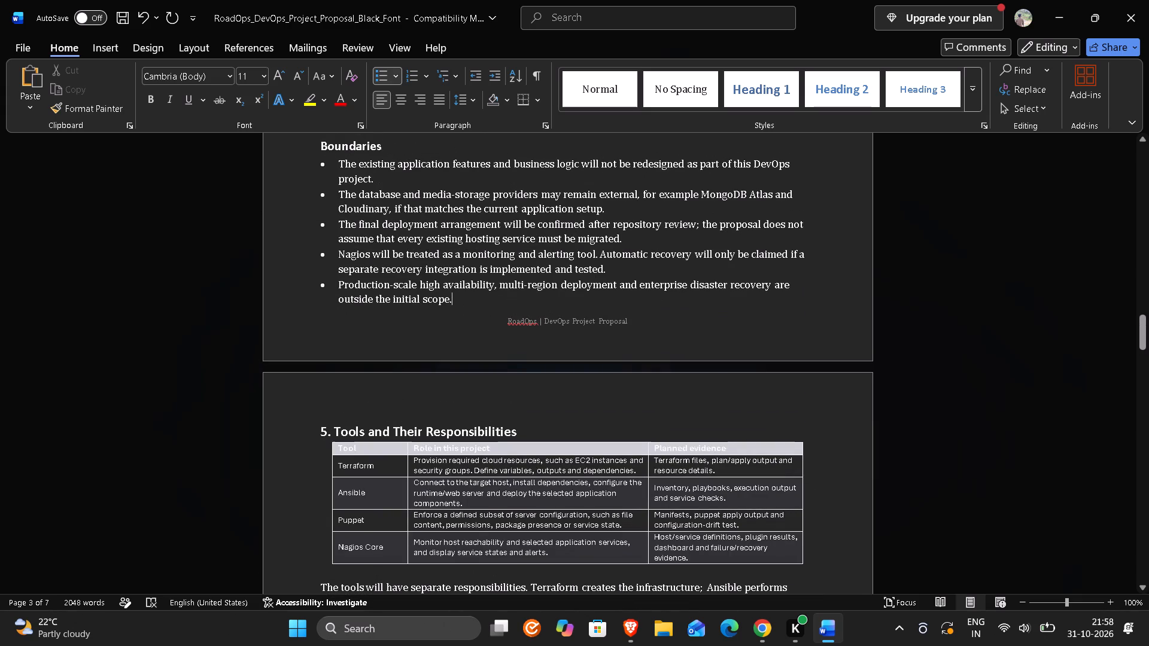
{"action": "left_click", "coordinate": [556, 324]}
{"action": "left_click", "coordinate": [556, 324]}
{"action": "double_click", "coordinate": [556, 322]}
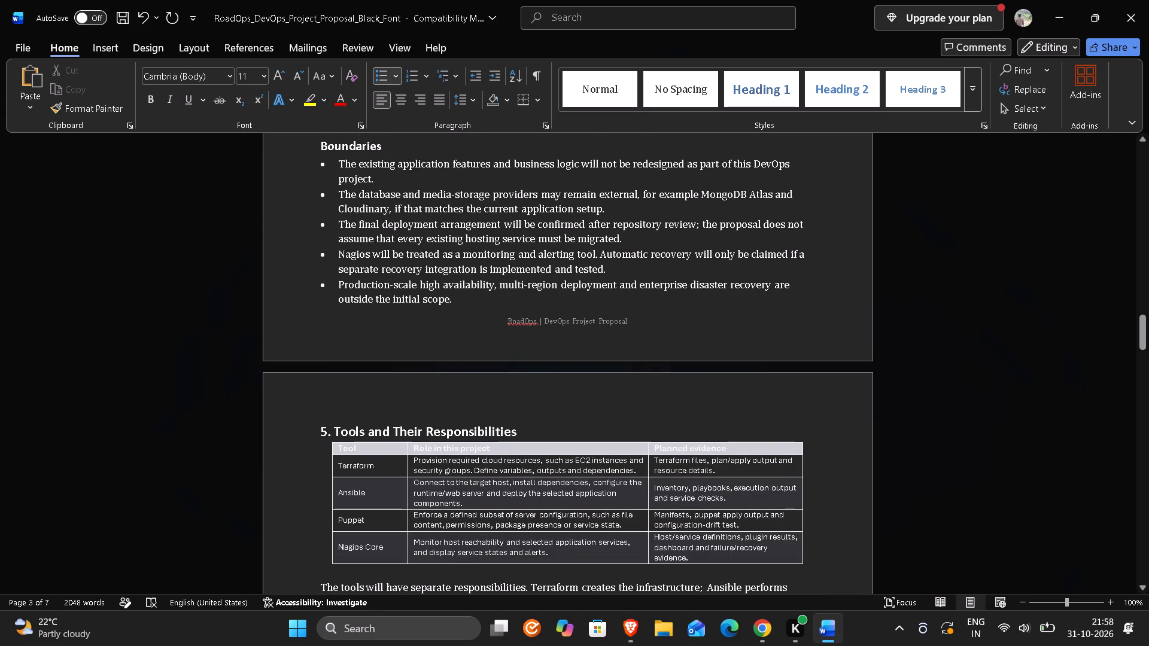
{"action": "left_click", "coordinate": [556, 322]}
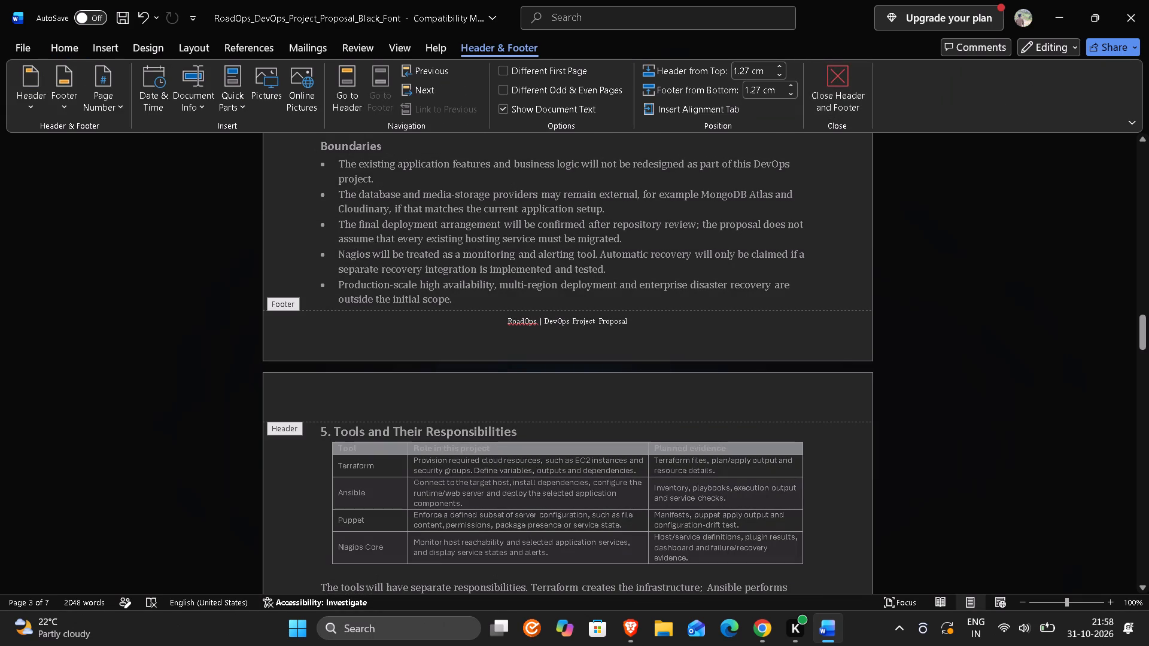
{"action": "key", "text": "Right"}
{"action": "key", "text": "Right"}
{"action": "key", "text": "Right"}
{"action": "key", "text": "Right"}
{"action": "key", "text": "Right"}
{"action": "key", "text": "Right"}
{"action": "key", "text": "Right"}
{"action": "key", "text": "Right"}
{"action": "key", "text": "Right"}
{"action": "key", "text": "Right"}
{"action": "key", "text": "Right"}
{"action": "key", "text": "Right"}
{"action": "key", "text": "Right"}
{"action": "key", "text": "Right"}
{"action": "key", "text": "Right"}
{"action": "key", "text": "Right"}
{"action": "key", "text": "Right"}
{"action": "key", "text": "Right"}
{"action": "key", "text": "Right"}
{"action": "key", "text": "Right"}
{"action": "key", "text": "BackSpace"}
{"action": "key", "text": "BackSpace"}
{"action": "key", "text": "BackSpace"}
{"action": "key", "text": "BackSpace"}
{"action": "key", "text": "BackSpace"}
{"action": "key", "text": "BackSpace"}
{"action": "key", "text": "BackSpace"}
{"action": "key", "text": "BackSpace"}
{"action": "key", "text": "BackSpace"}
{"action": "key", "text": "BackSpace"}
{"action": "key", "text": "BackSpace"}
{"action": "key", "text": "BackSpace"}
{"action": "key", "text": "BackSpace"}
{"action": "key", "text": "BackSpace"}
{"action": "key", "text": "BackSpace"}
{"action": "key", "text": "BackSpace"}
{"action": "key", "text": "BackSpace"}
{"action": "key", "text": "BackSpace"}
{"action": "key", "text": "BackSpace"}
{"action": "key", "text": "BackSpace"}
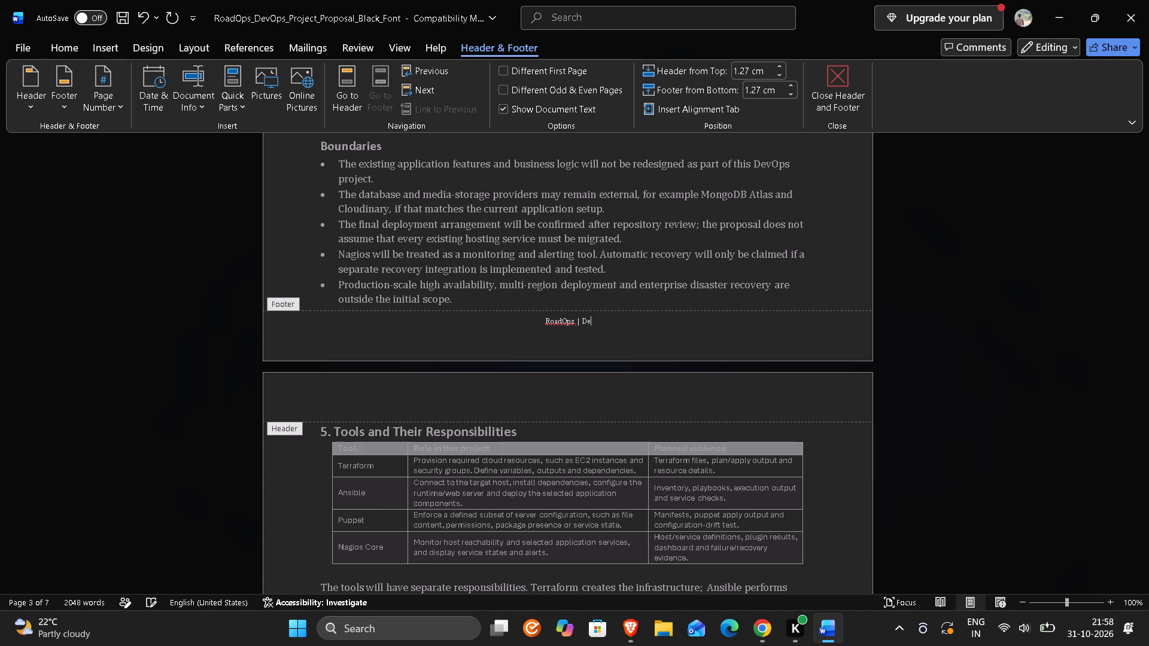
{"action": "key", "text": "BackSpace"}
{"action": "key", "text": "BackSpace"}
{"action": "key", "text": "BackSpace"}
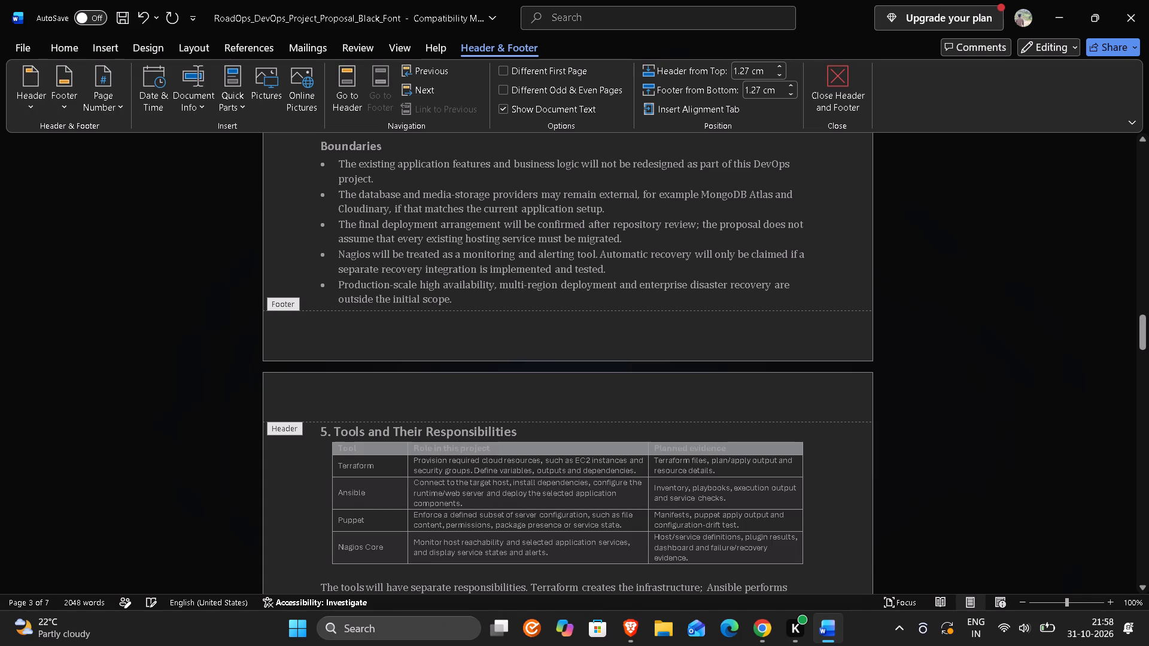
{"action": "left_click", "coordinate": [987, 270]}
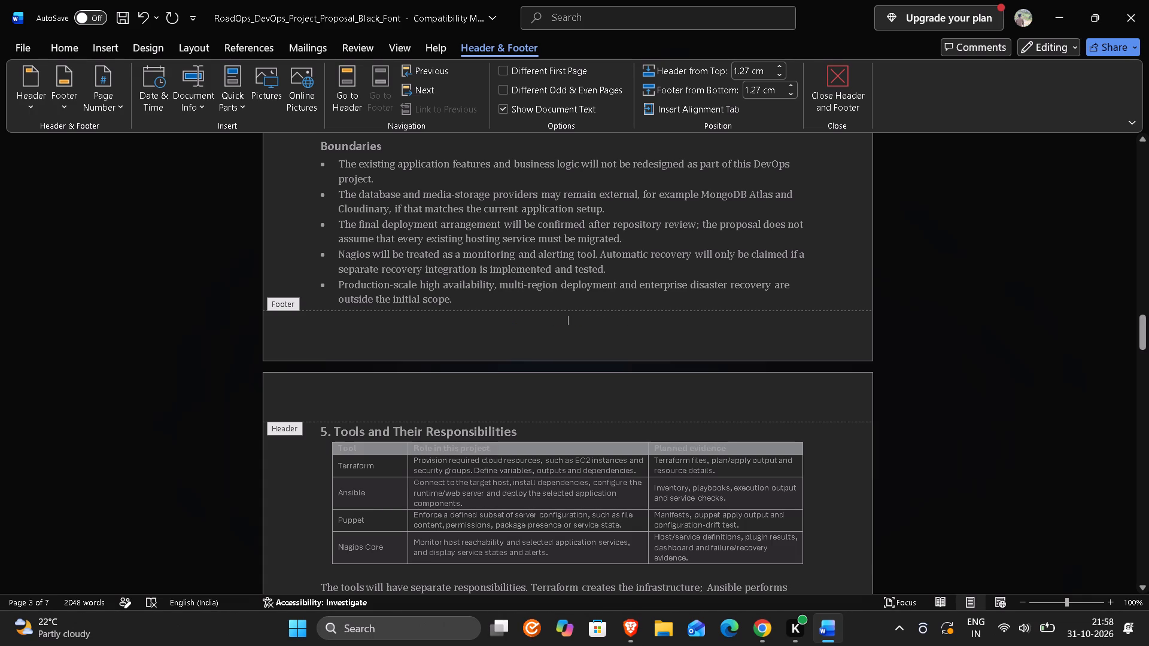
{"action": "left_click", "coordinate": [965, 282]}
{"action": "scroll", "coordinate": [648, 329], "scroll_direction": "up", "scroll_amount": 2}
{"action": "scroll", "coordinate": [648, 329], "scroll_direction": "down", "scroll_amount": 1}
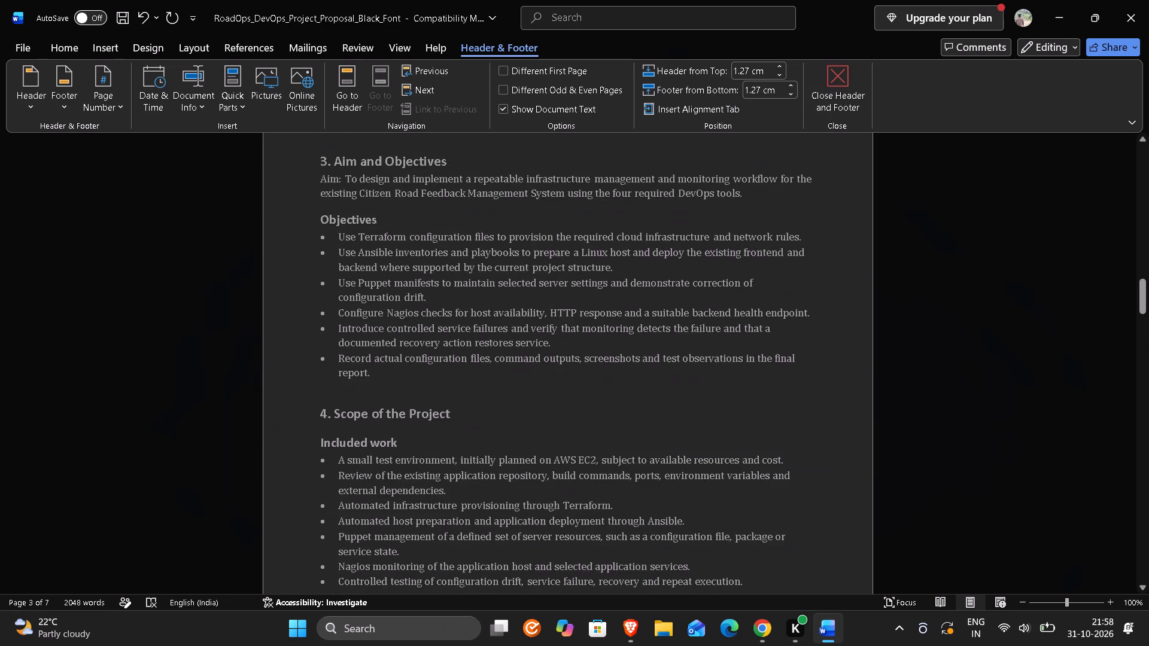
{"action": "scroll", "coordinate": [648, 329], "scroll_direction": "down", "scroll_amount": 2}
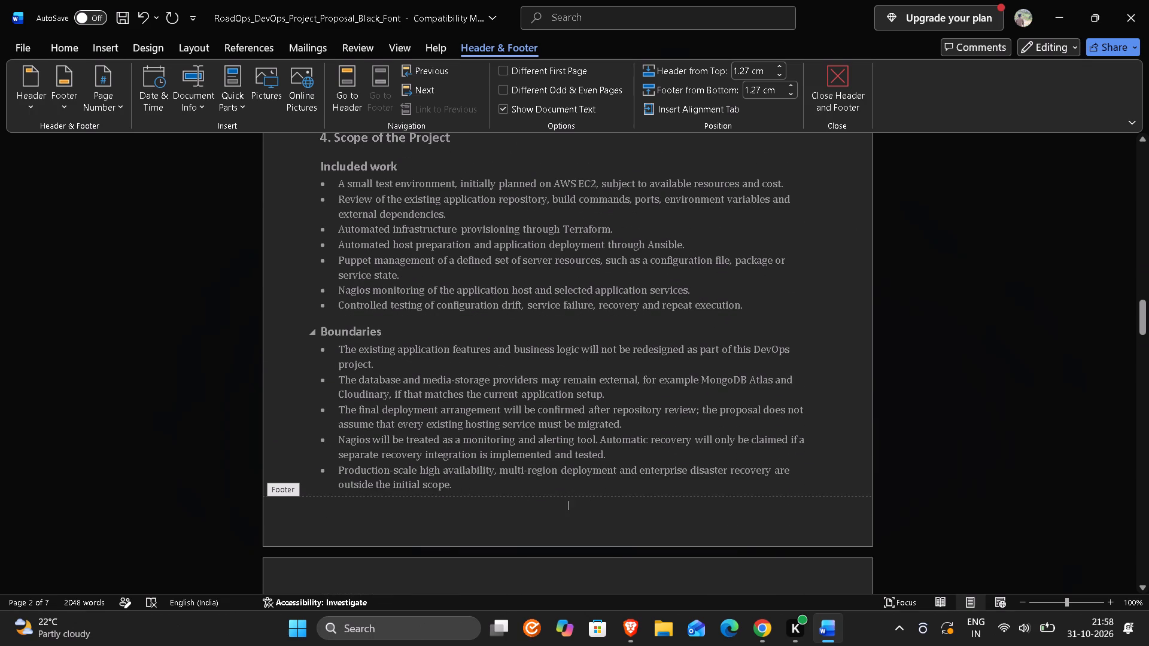
{"action": "left_click", "coordinate": [226, 234]}
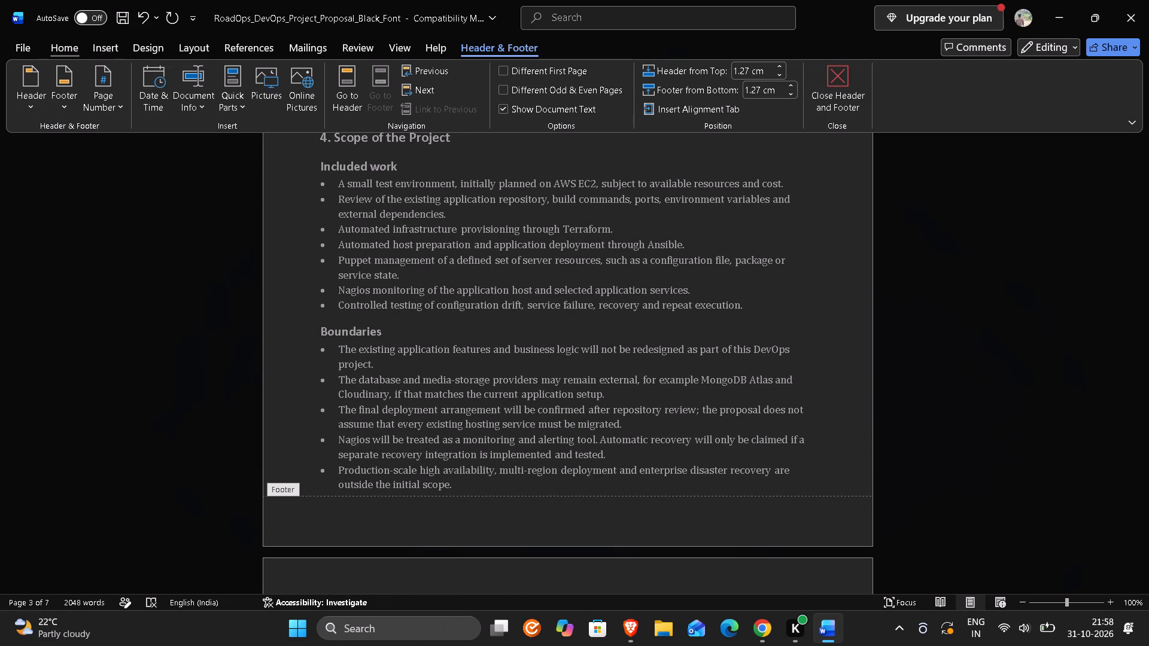
{"action": "double_click", "coordinate": [295, 284]}
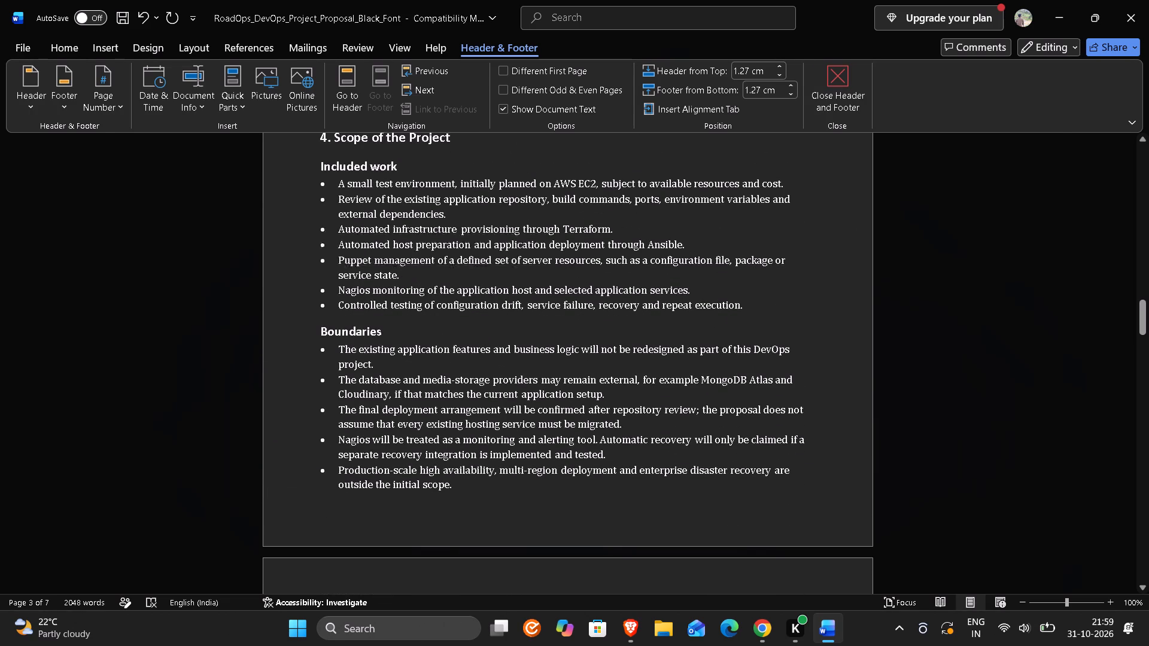
Delete the Course Code and Faculty lines from the title page, following the SyncPlayOps reference PDF in Chrome.
{"action": "scroll", "coordinate": [257, 348], "scroll_direction": "up", "scroll_amount": 6}
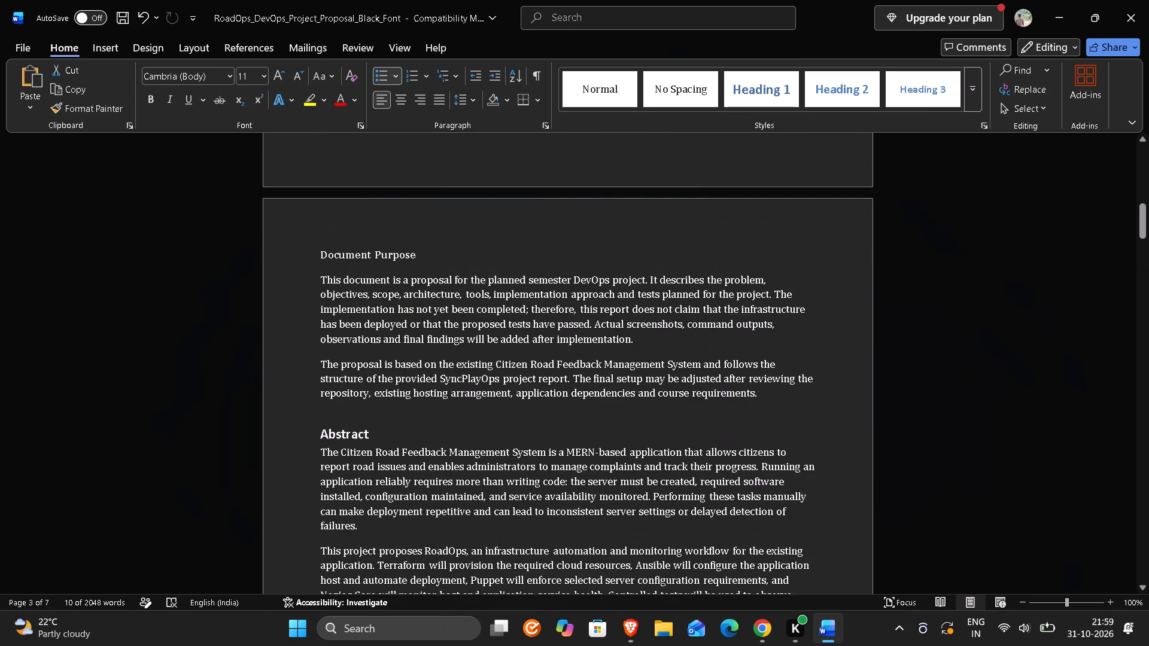
{"action": "scroll", "coordinate": [257, 348], "scroll_direction": "up", "scroll_amount": 4}
{"action": "scroll", "coordinate": [257, 348], "scroll_direction": "down", "scroll_amount": 3}
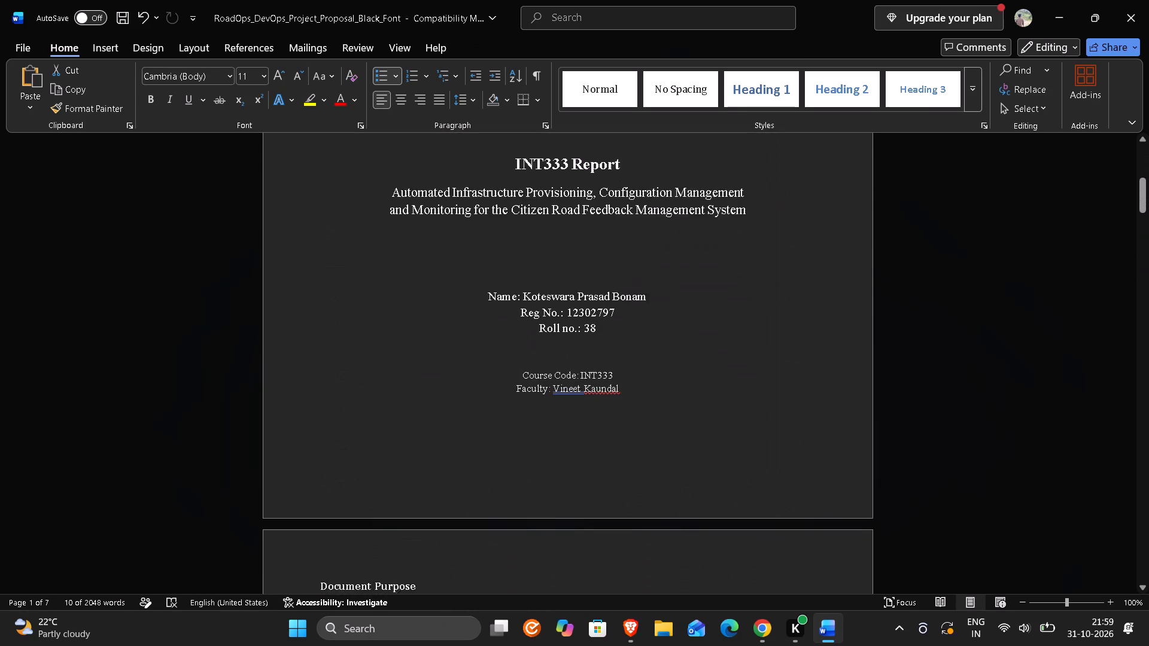
{"action": "scroll", "coordinate": [257, 348], "scroll_direction": "down", "scroll_amount": 1}
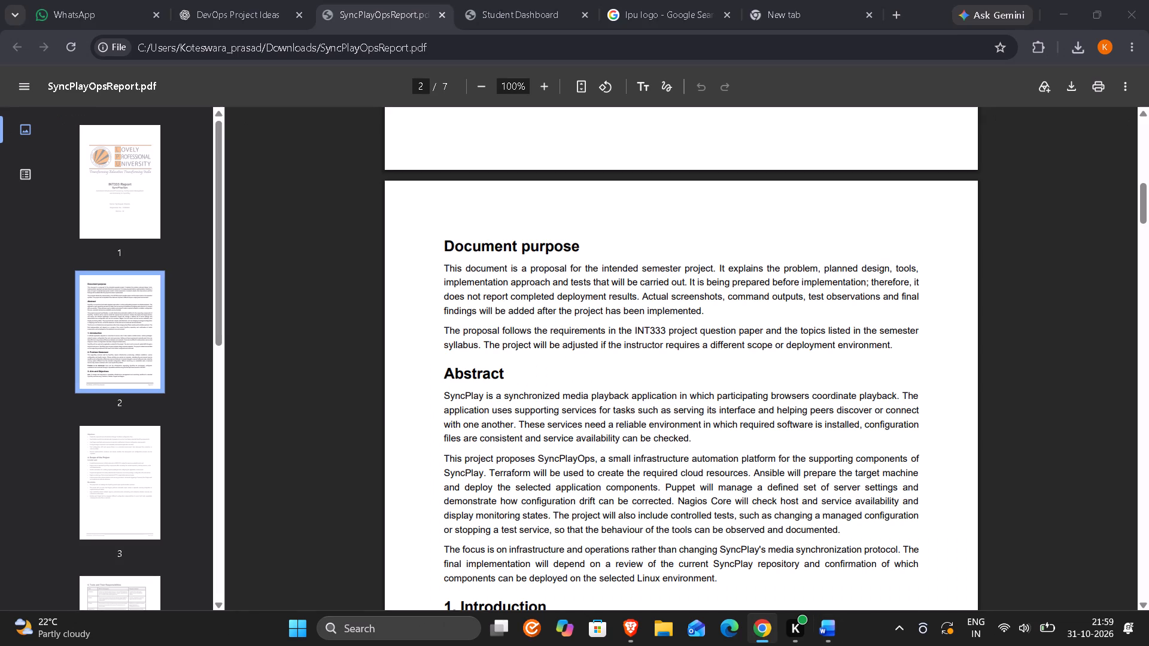
{"action": "scroll", "coordinate": [564, 325], "scroll_direction": "up", "scroll_amount": 4}
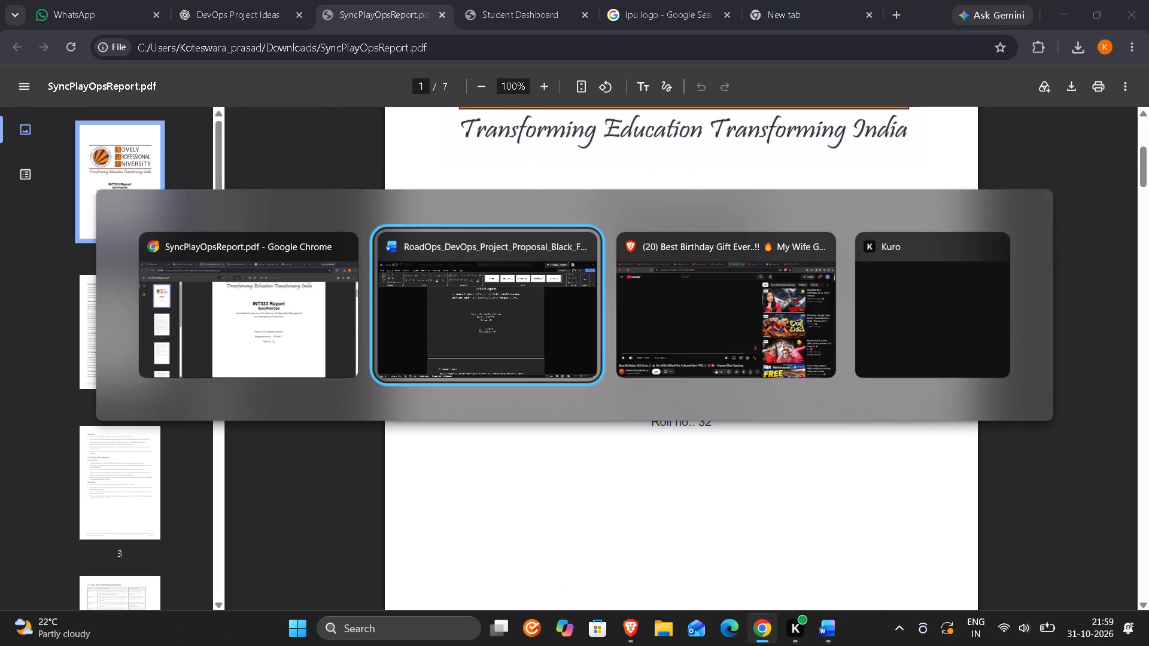
{"action": "scroll", "coordinate": [596, 310], "scroll_direction": "up", "scroll_amount": 1}
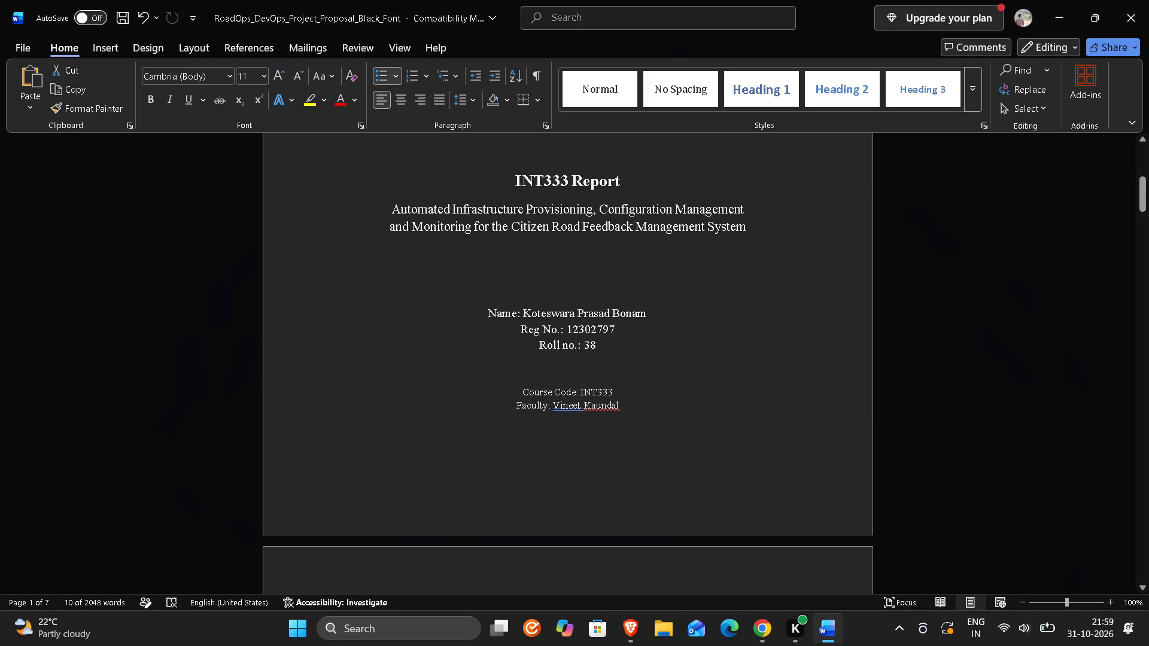
{"action": "left_click_drag", "start_coordinate": [624, 416], "coordinate": [519, 398]}
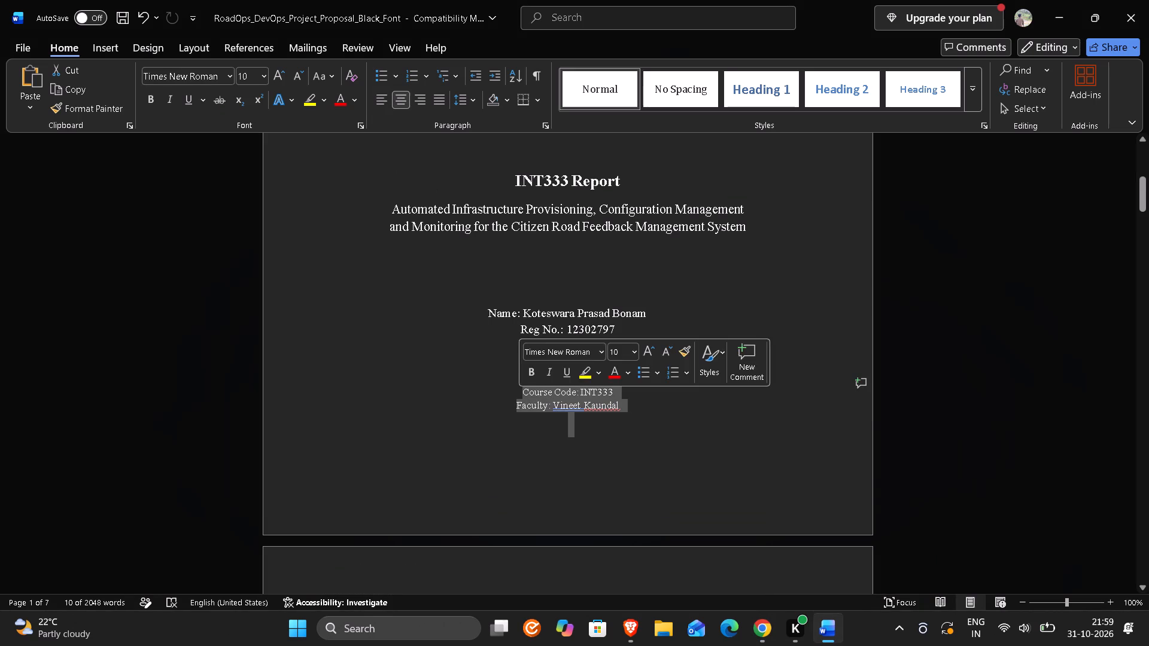
{"action": "key", "text": "BackSpace"}
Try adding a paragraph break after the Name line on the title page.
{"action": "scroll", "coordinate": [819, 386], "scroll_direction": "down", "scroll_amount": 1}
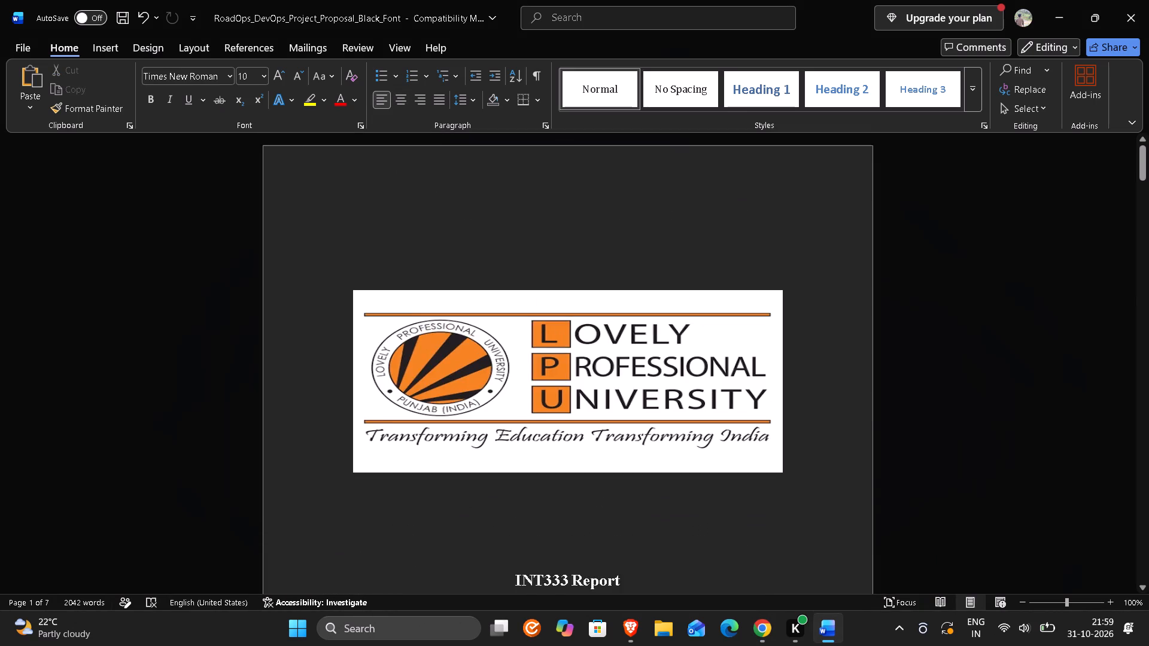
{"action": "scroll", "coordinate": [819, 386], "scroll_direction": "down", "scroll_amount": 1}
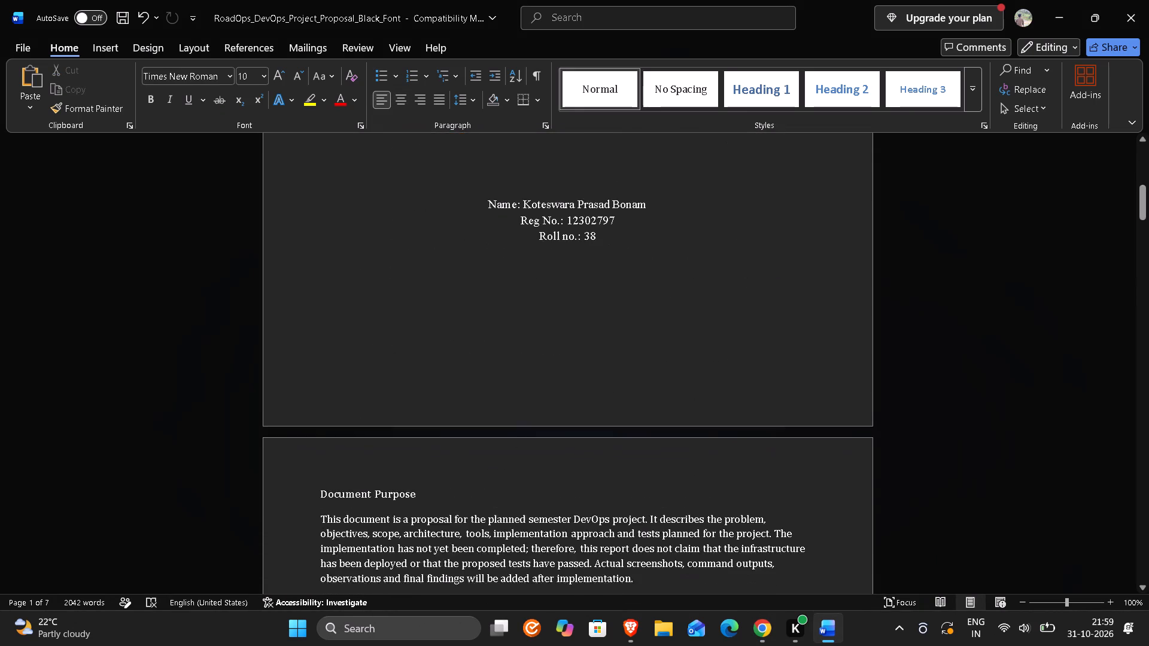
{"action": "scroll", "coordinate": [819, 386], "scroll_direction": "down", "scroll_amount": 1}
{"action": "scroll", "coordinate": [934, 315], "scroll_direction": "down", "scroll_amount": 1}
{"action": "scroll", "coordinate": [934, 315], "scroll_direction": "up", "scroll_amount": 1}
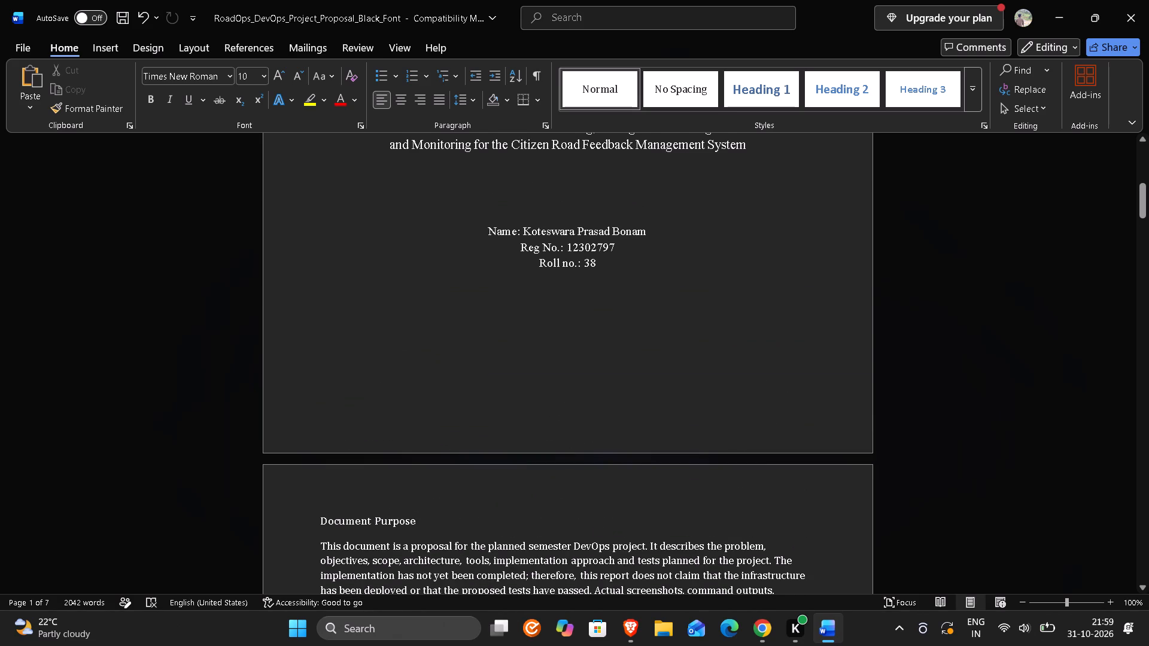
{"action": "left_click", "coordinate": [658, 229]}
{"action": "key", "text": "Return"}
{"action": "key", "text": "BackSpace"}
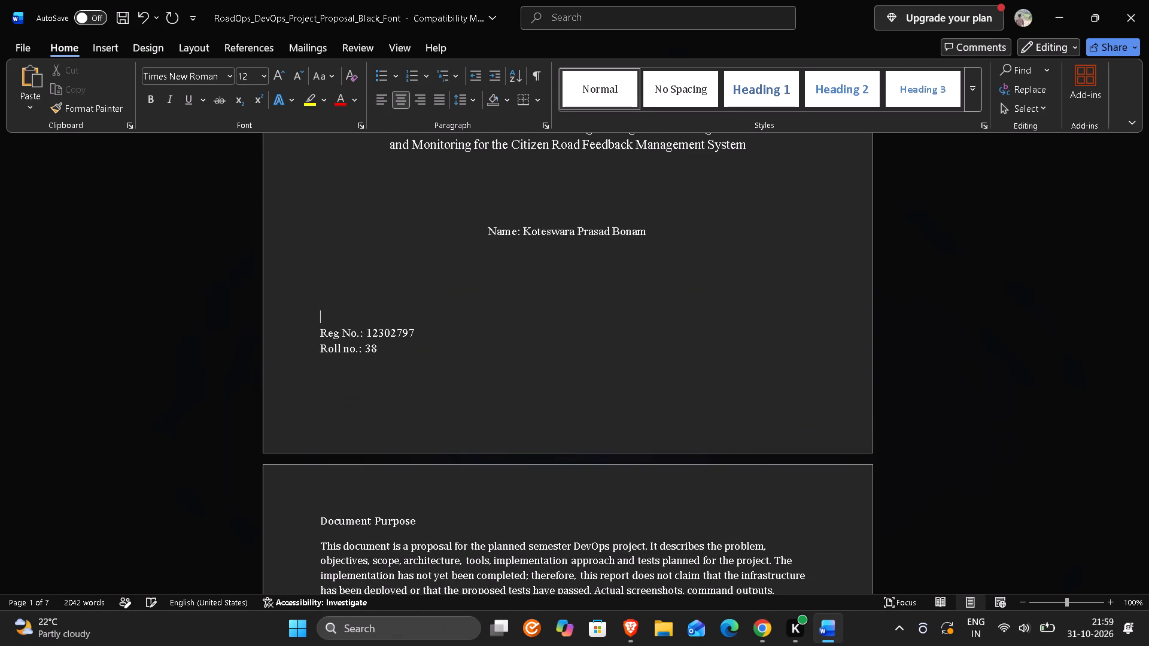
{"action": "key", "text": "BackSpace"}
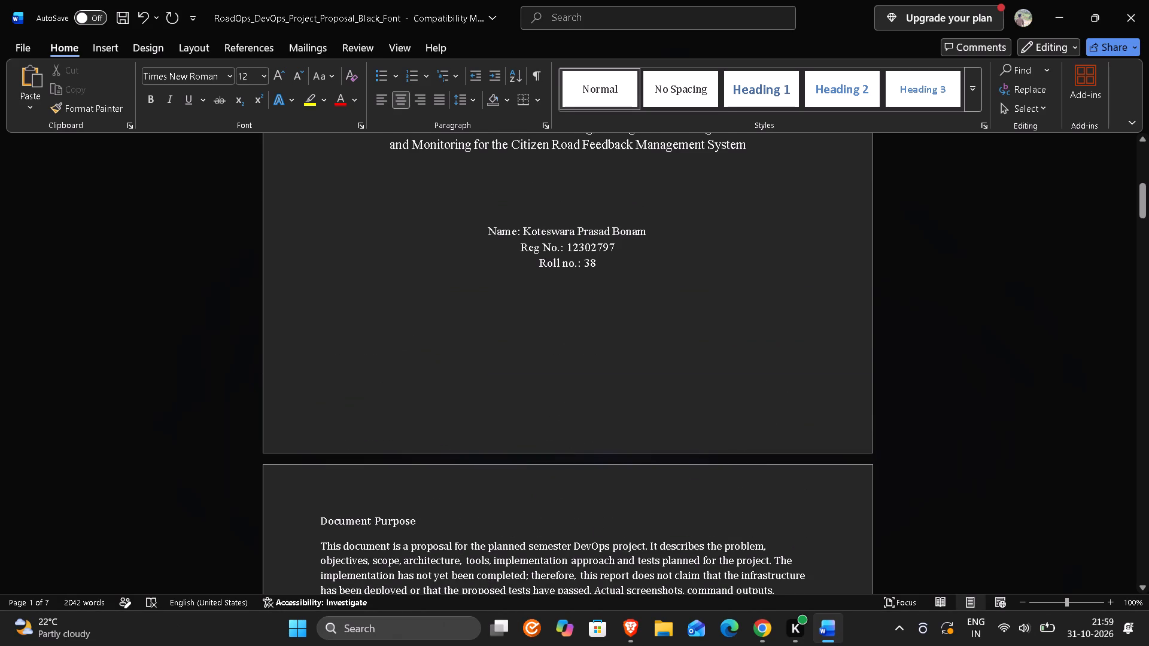
Review the proposal from the Document Purpose section through the References and the closing "Before submission" note.
{"action": "scroll", "coordinate": [799, 321], "scroll_direction": "down", "scroll_amount": 3}
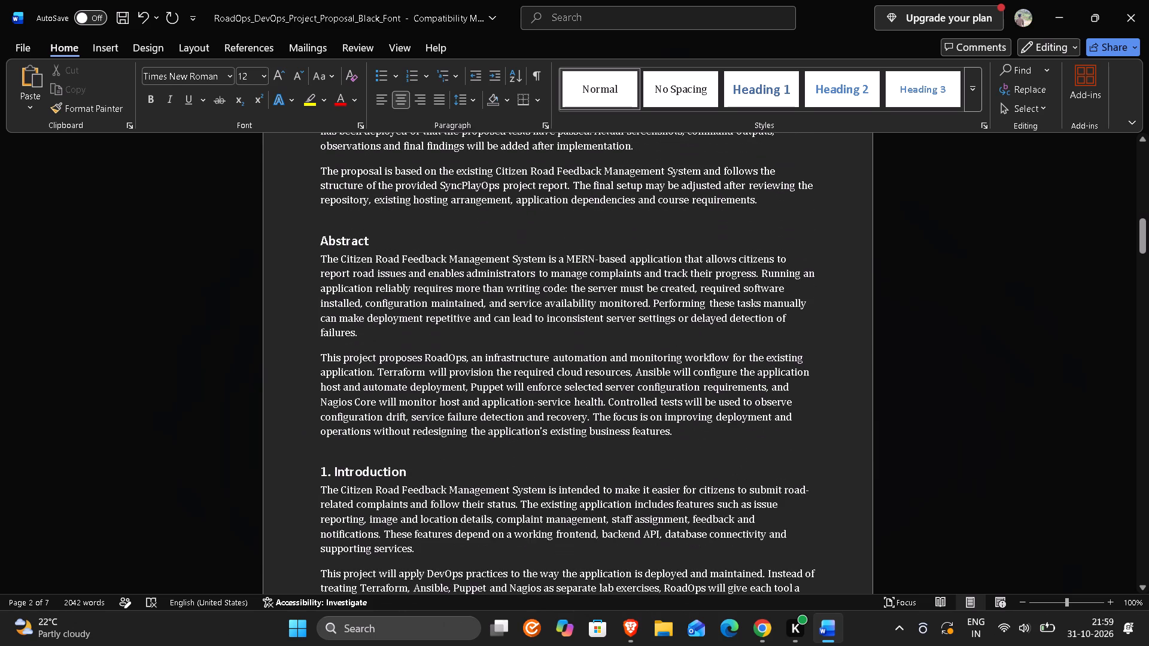
{"action": "scroll", "coordinate": [799, 321], "scroll_direction": "down", "scroll_amount": 6}
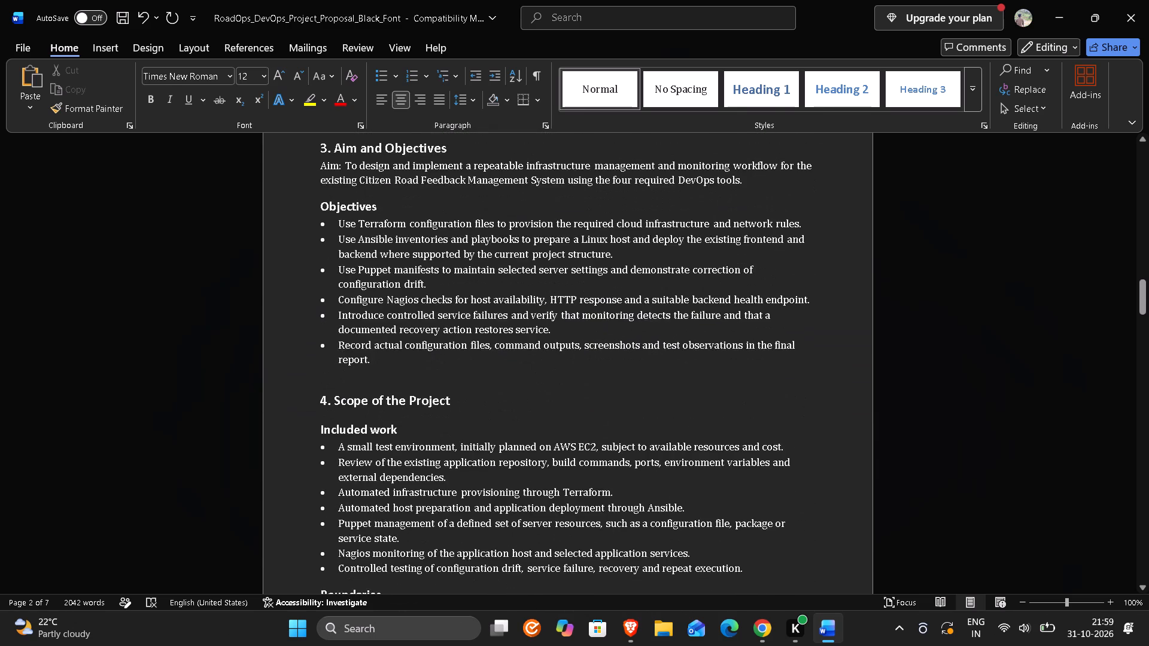
{"action": "scroll", "coordinate": [799, 321], "scroll_direction": "down", "scroll_amount": 6}
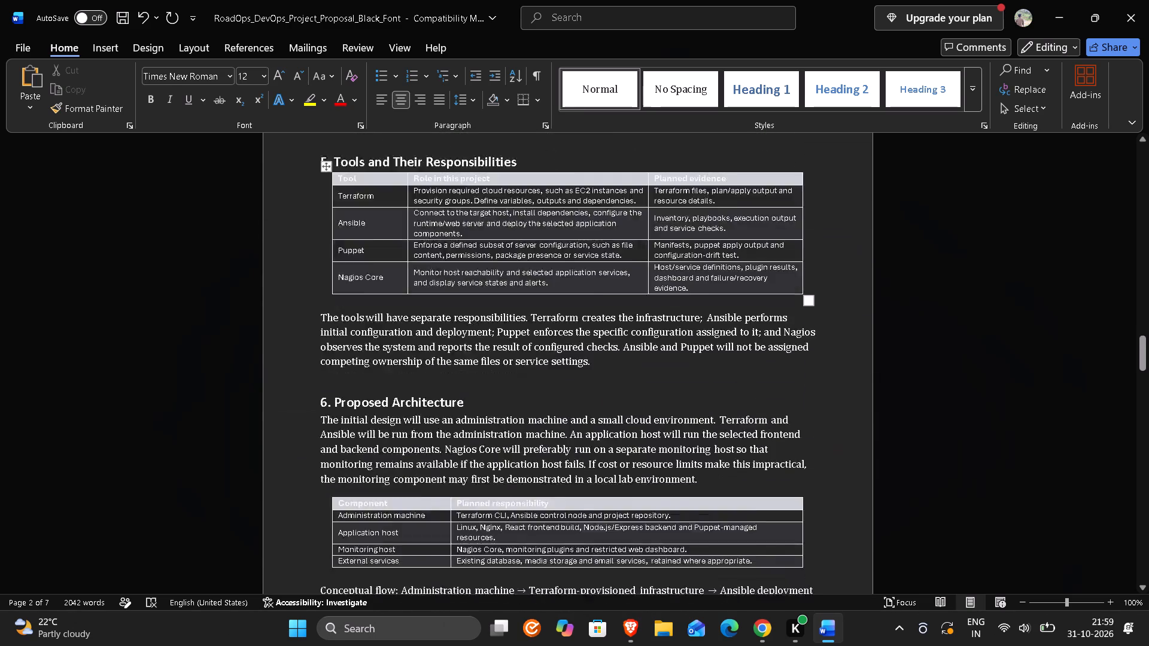
{"action": "scroll", "coordinate": [799, 321], "scroll_direction": "down", "scroll_amount": 4}
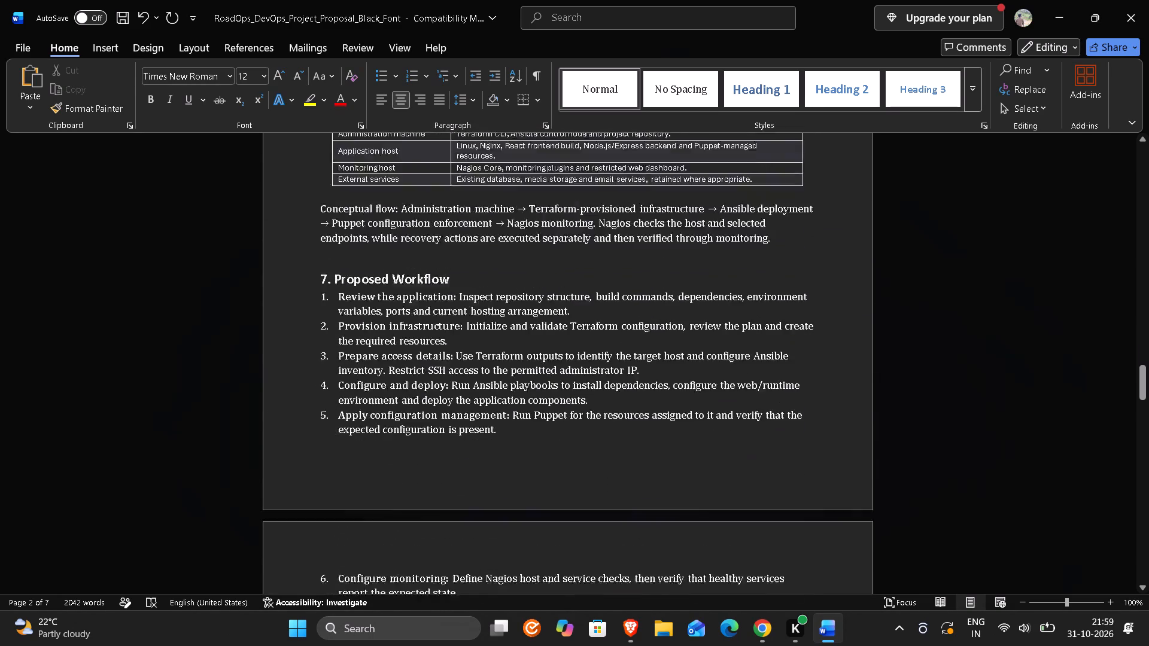
{"action": "scroll", "coordinate": [799, 321], "scroll_direction": "down", "scroll_amount": 7}
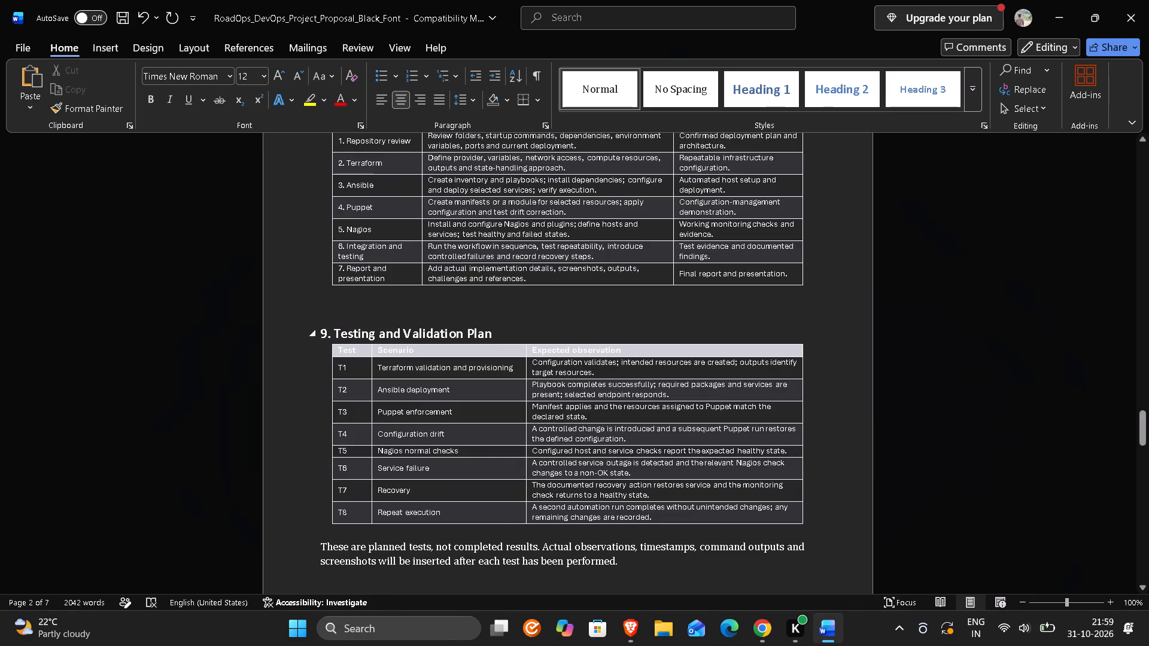
{"action": "scroll", "coordinate": [799, 321], "scroll_direction": "down", "scroll_amount": 7}
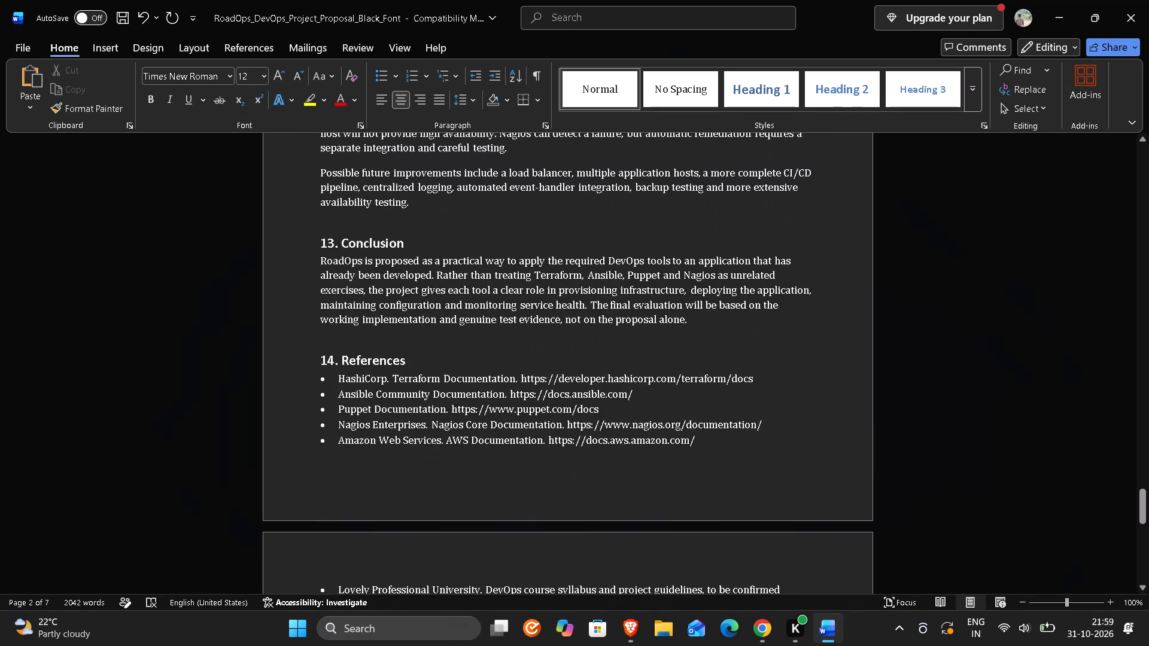
{"action": "scroll", "coordinate": [799, 321], "scroll_direction": "down", "scroll_amount": 2}
{"action": "scroll", "coordinate": [799, 321], "scroll_direction": "up", "scroll_amount": 1}
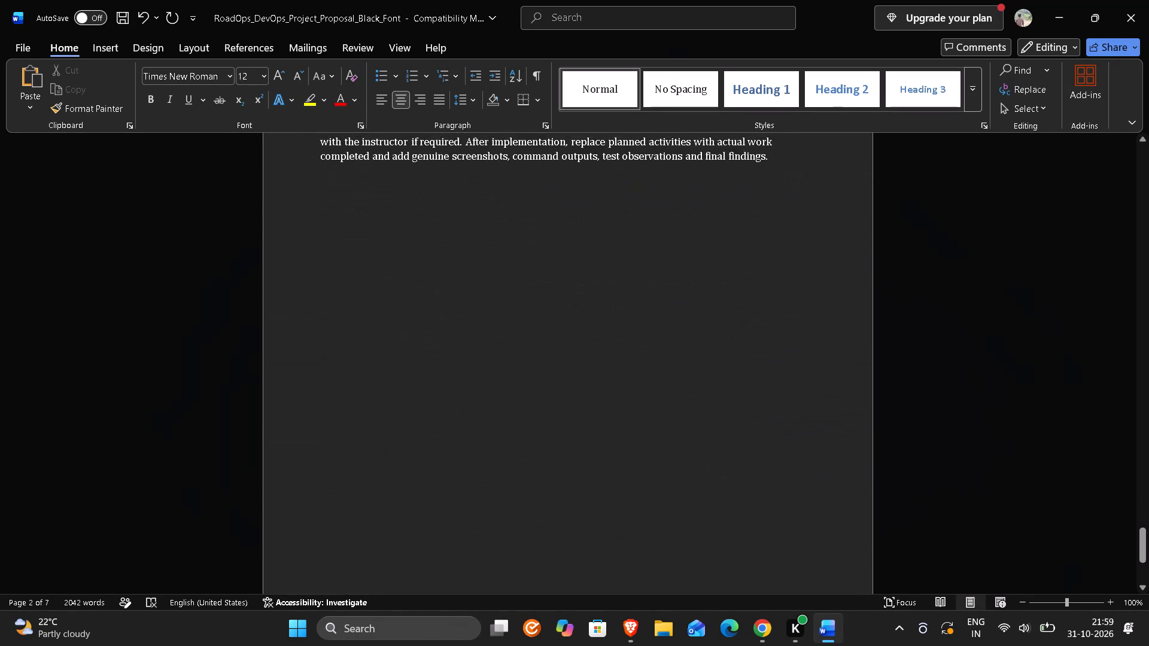
{"action": "scroll", "coordinate": [799, 321], "scroll_direction": "up", "scroll_amount": 1}
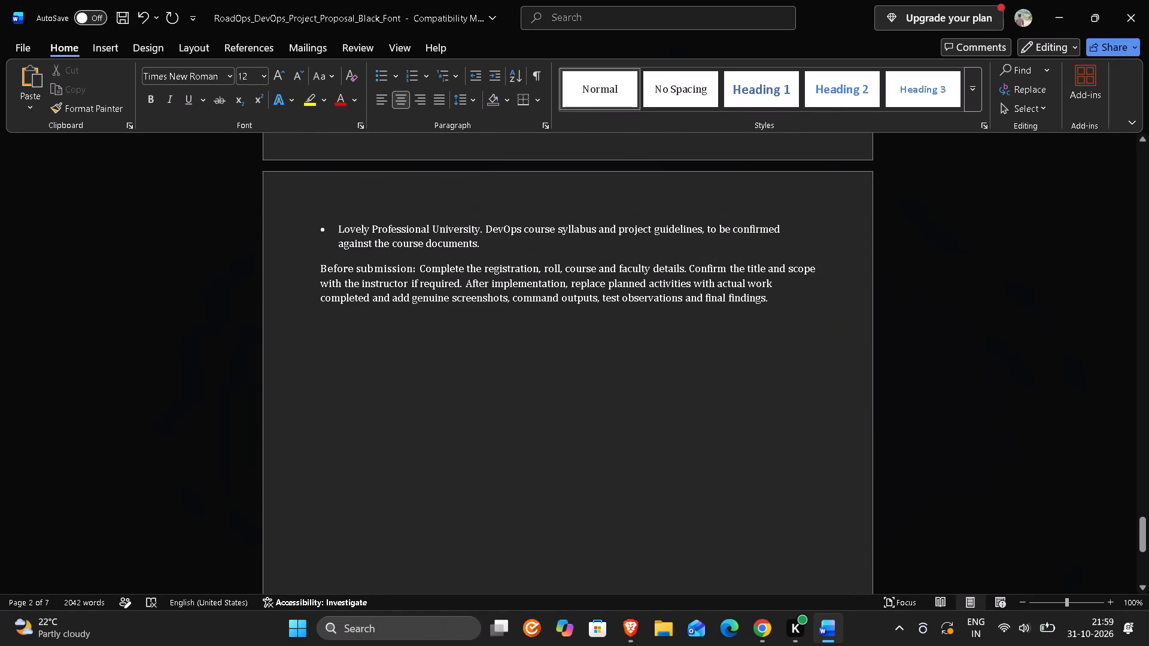
{"action": "scroll", "coordinate": [799, 321], "scroll_direction": "up", "scroll_amount": 3}
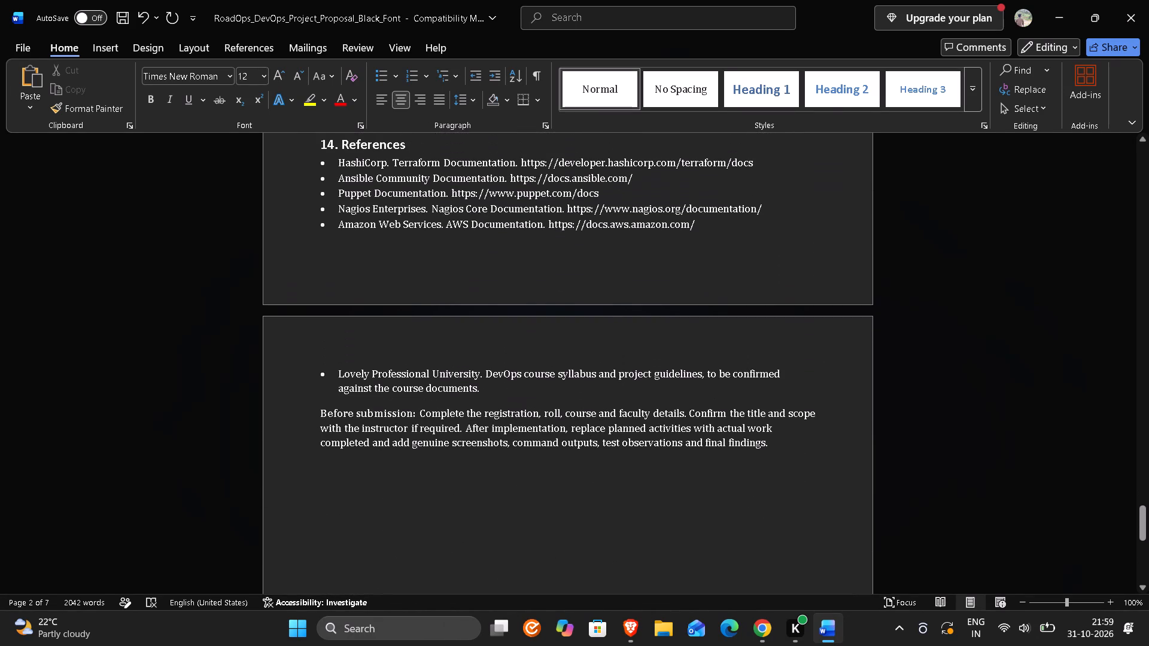
{"action": "scroll", "coordinate": [579, 397], "scroll_direction": "up", "scroll_amount": 1}
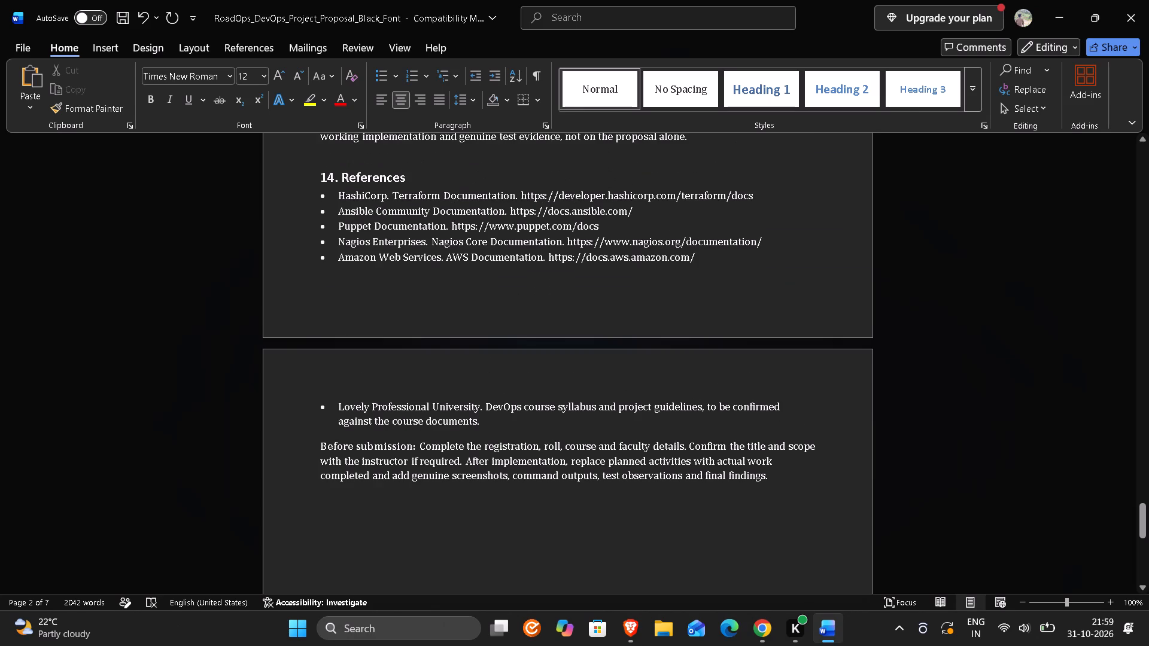
Delete the Lovely Professional University reference bullet and the closing "Before submission" note from the end of the document.
{"action": "left_click", "coordinate": [793, 485]}
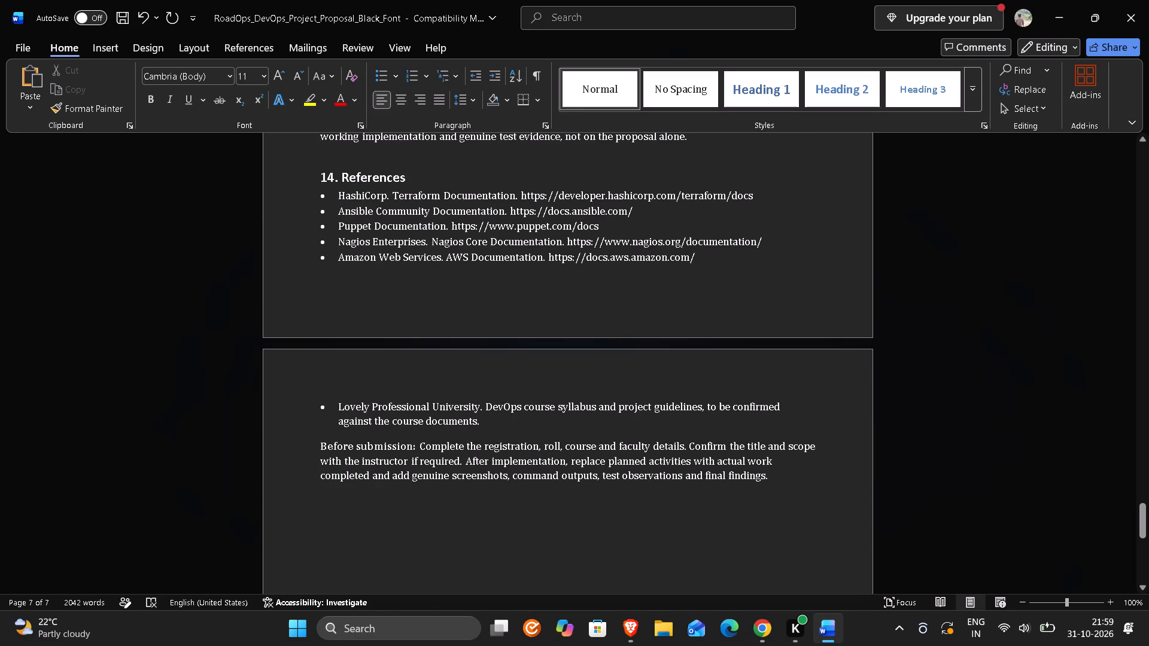
{"action": "left_click", "coordinate": [769, 475]}
{"action": "key", "text": "BackSpace"}
{"action": "key", "text": "BackSpace"}
{"action": "key", "text": "BackSpace"}
{"action": "key", "text": "BackSpace"}
{"action": "key", "text": "BackSpace"}
{"action": "key", "text": "BackSpace"}
{"action": "key", "text": "BackSpace"}
{"action": "key", "text": "BackSpace"}
{"action": "key", "text": "BackSpace"}
{"action": "key", "text": "BackSpace"}
{"action": "key", "text": "BackSpace"}
{"action": "key", "text": "BackSpace"}
{"action": "key", "text": "BackSpace"}
{"action": "key", "text": "BackSpace"}
{"action": "key", "text": "BackSpace"}
{"action": "key", "text": "BackSpace"}
{"action": "key", "text": "BackSpace"}
{"action": "key", "text": "BackSpace"}
{"action": "key", "text": "BackSpace"}
{"action": "key", "text": "BackSpace"}
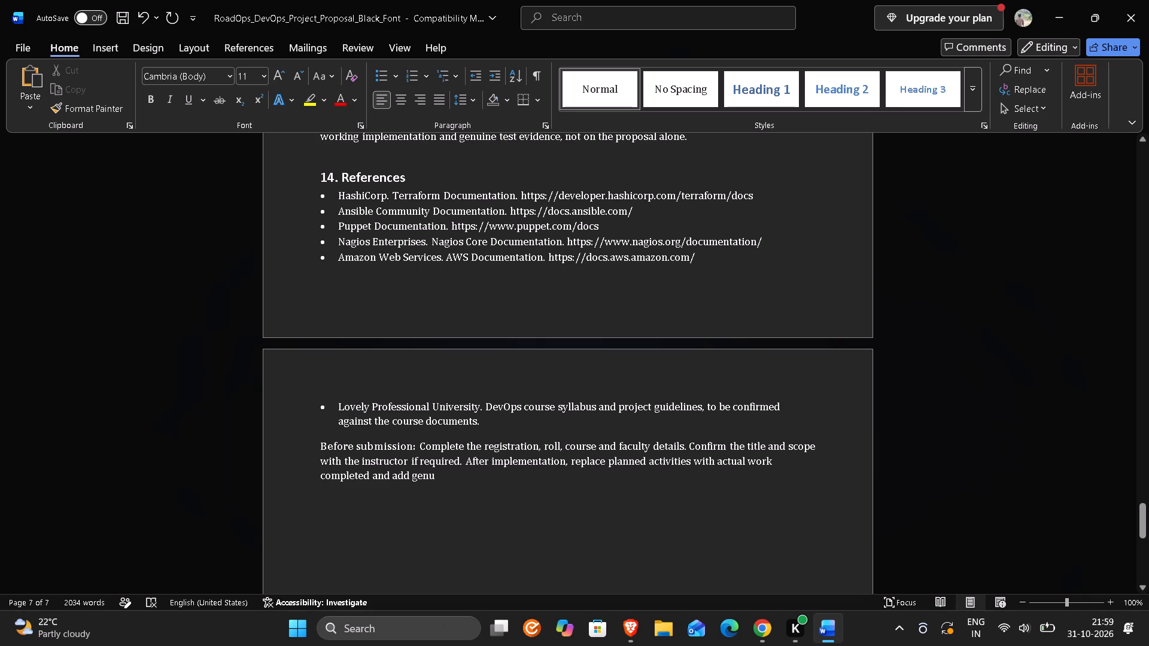
{"action": "left_click", "coordinate": [741, 407]}
{"action": "right_click", "coordinate": [770, 376]}
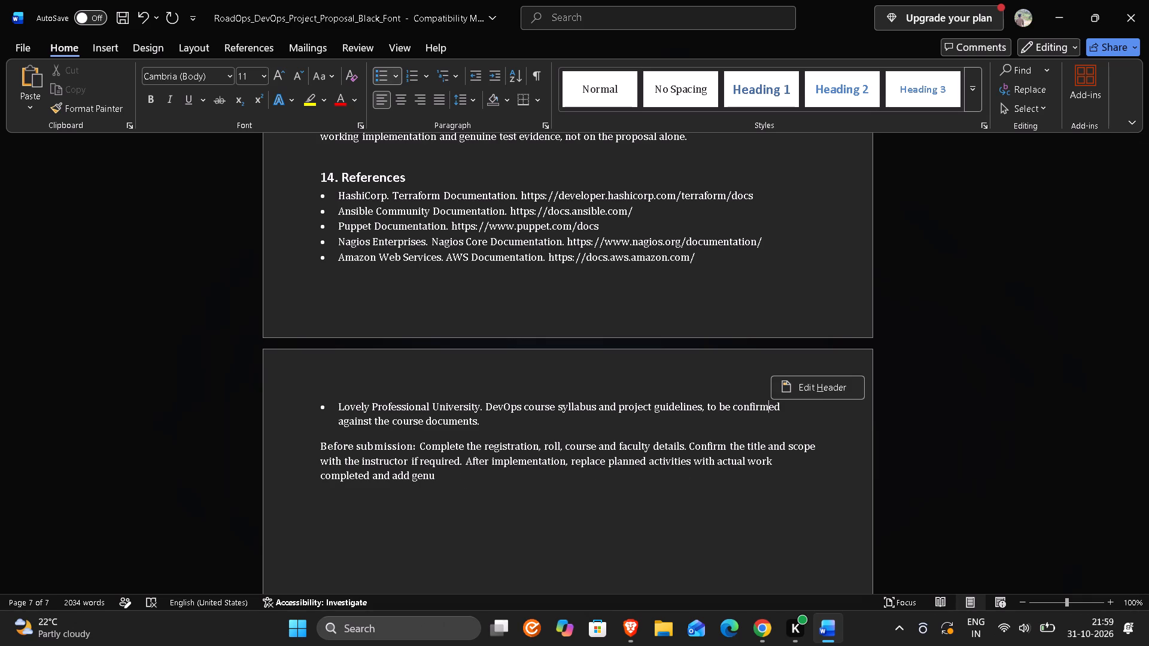
{"action": "right_click", "coordinate": [770, 376]}
{"action": "right_click", "coordinate": [633, 508]}
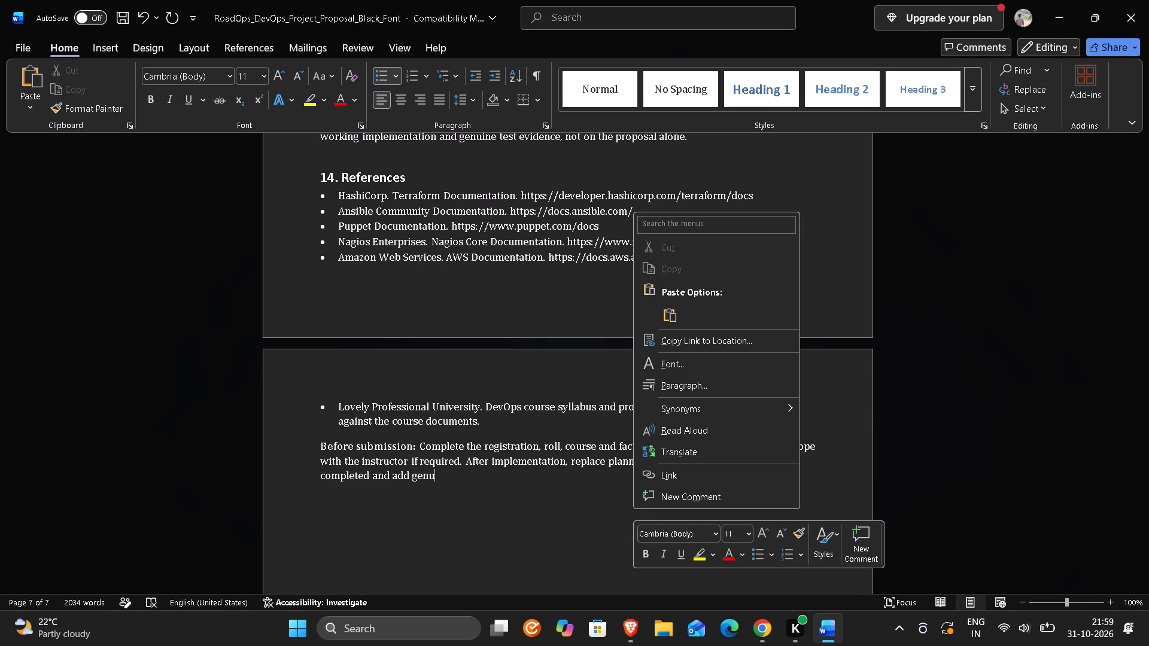
{"action": "left_click", "coordinate": [530, 494]}
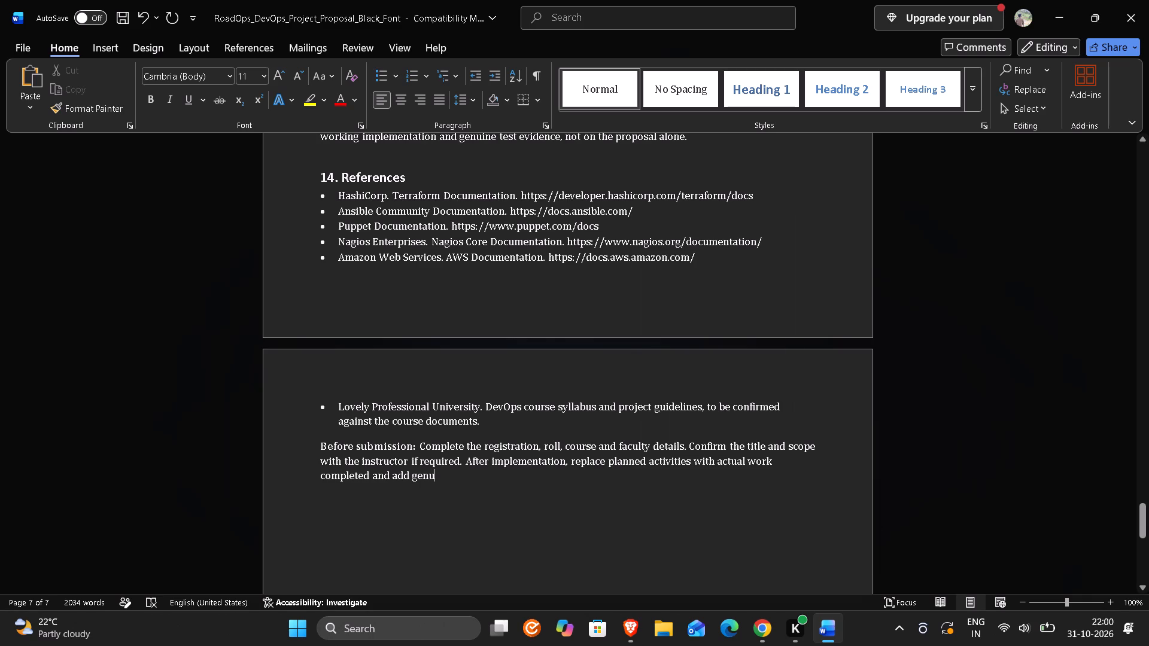
{"action": "double_click", "coordinate": [430, 482]}
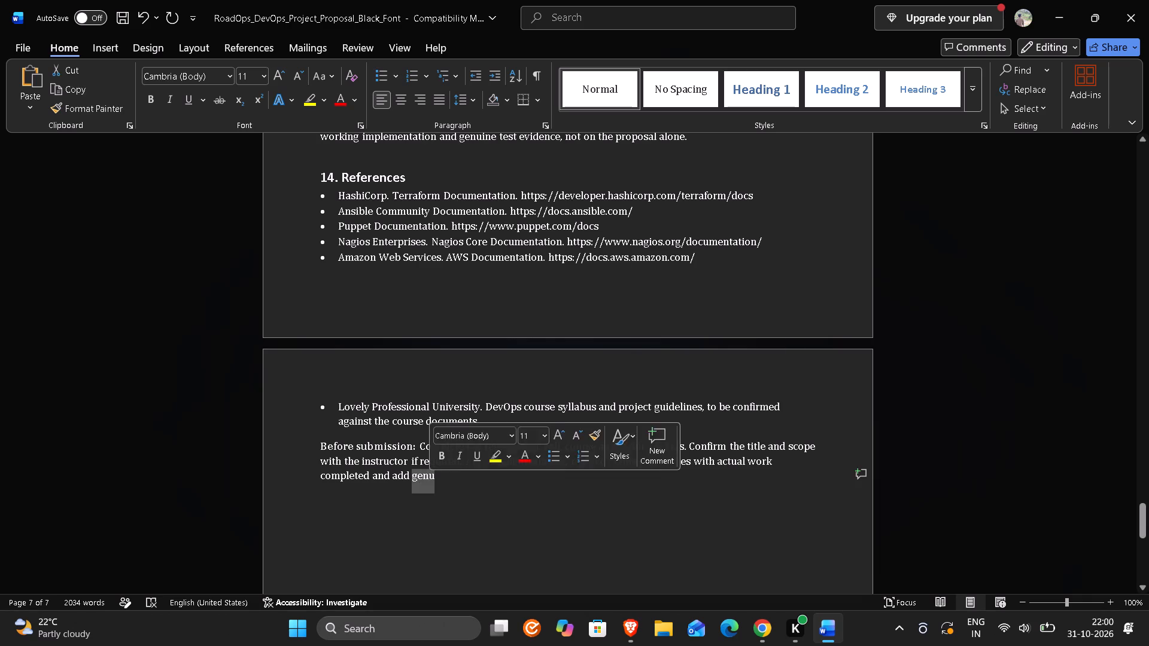
{"action": "left_click", "coordinate": [460, 483]}
{"action": "left_click_drag", "start_coordinate": [459, 483], "coordinate": [278, 404]}
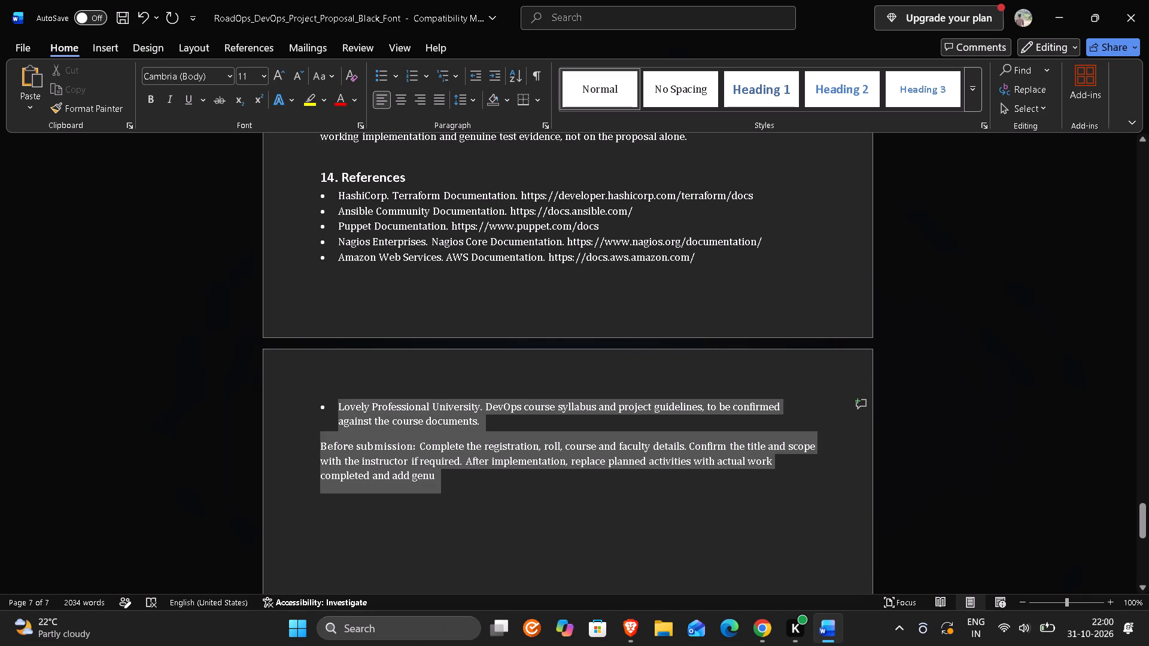
{"action": "key", "text": "BackSpace"}
Save the proposal to the Desktop as a PDF named Devops_Report.
{"action": "scroll", "coordinate": [630, 373], "scroll_direction": "down", "scroll_amount": 4}
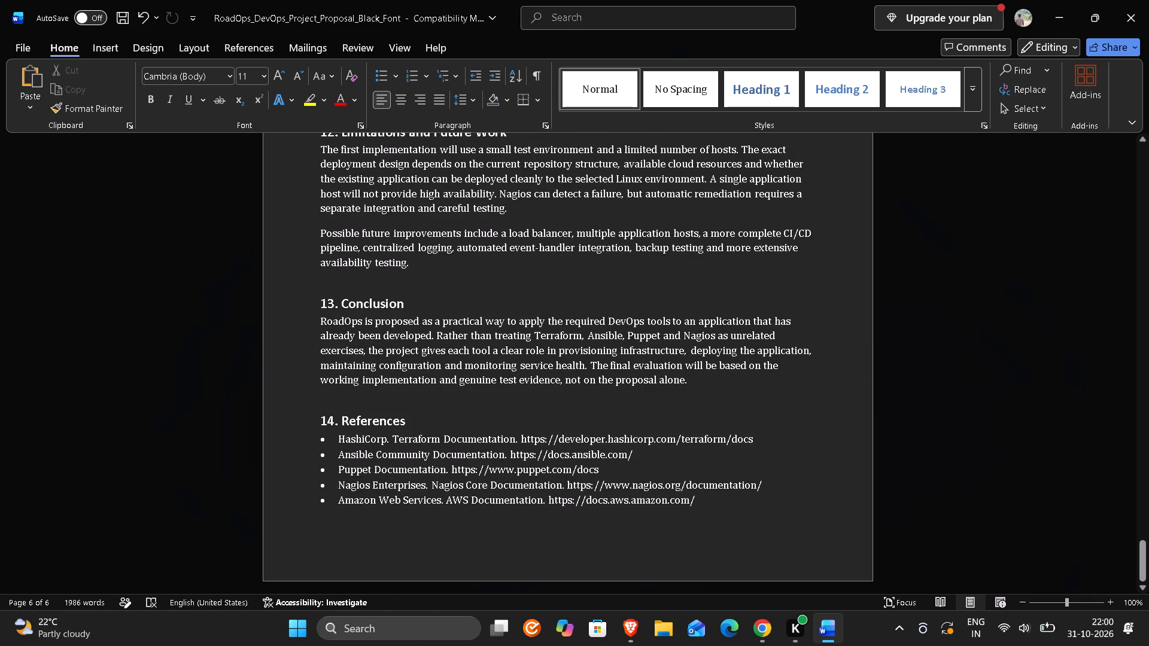
{"action": "scroll", "coordinate": [630, 373], "scroll_direction": "down", "scroll_amount": 6}
{"action": "scroll", "coordinate": [841, 366], "scroll_direction": "down", "scroll_amount": 3}
{"action": "scroll", "coordinate": [583, 328], "scroll_direction": "up", "scroll_amount": 2}
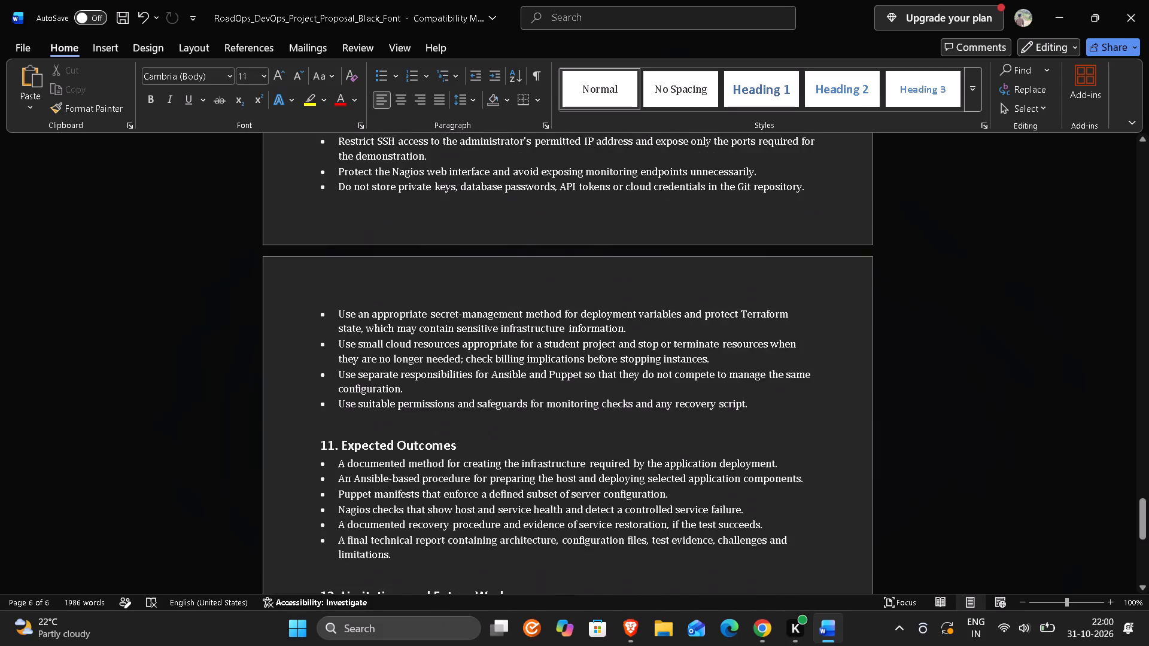
{"action": "scroll", "coordinate": [583, 328], "scroll_direction": "up", "scroll_amount": 20}
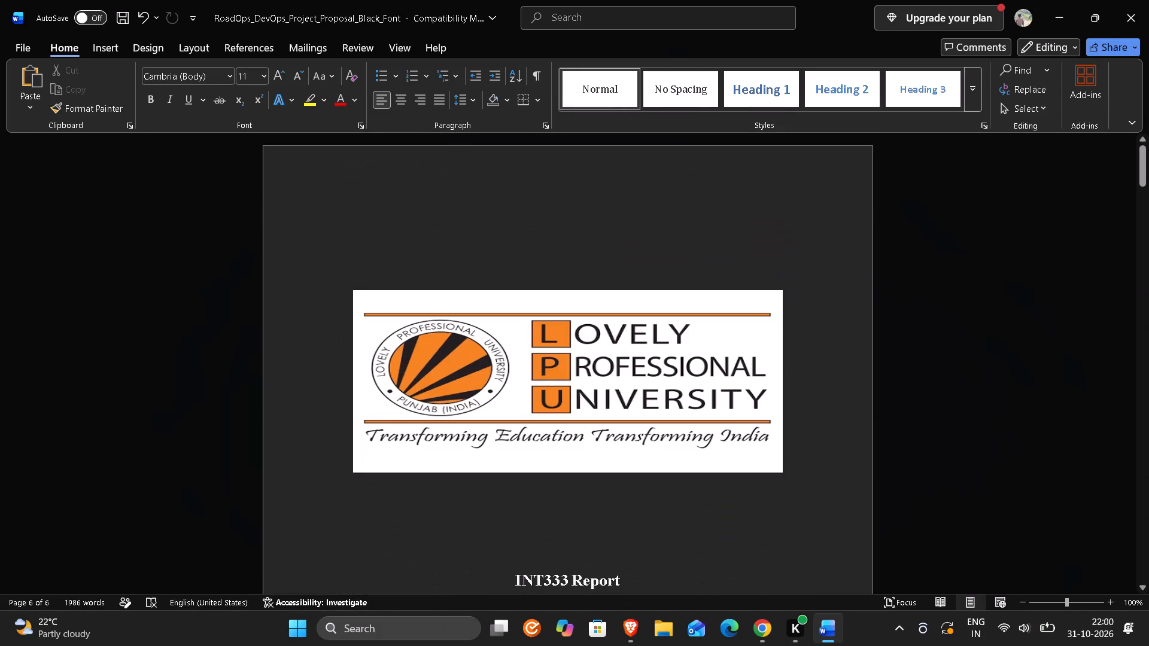
{"action": "scroll", "coordinate": [583, 328], "scroll_direction": "up", "scroll_amount": 3}
{"action": "left_click", "coordinate": [27, 53]}
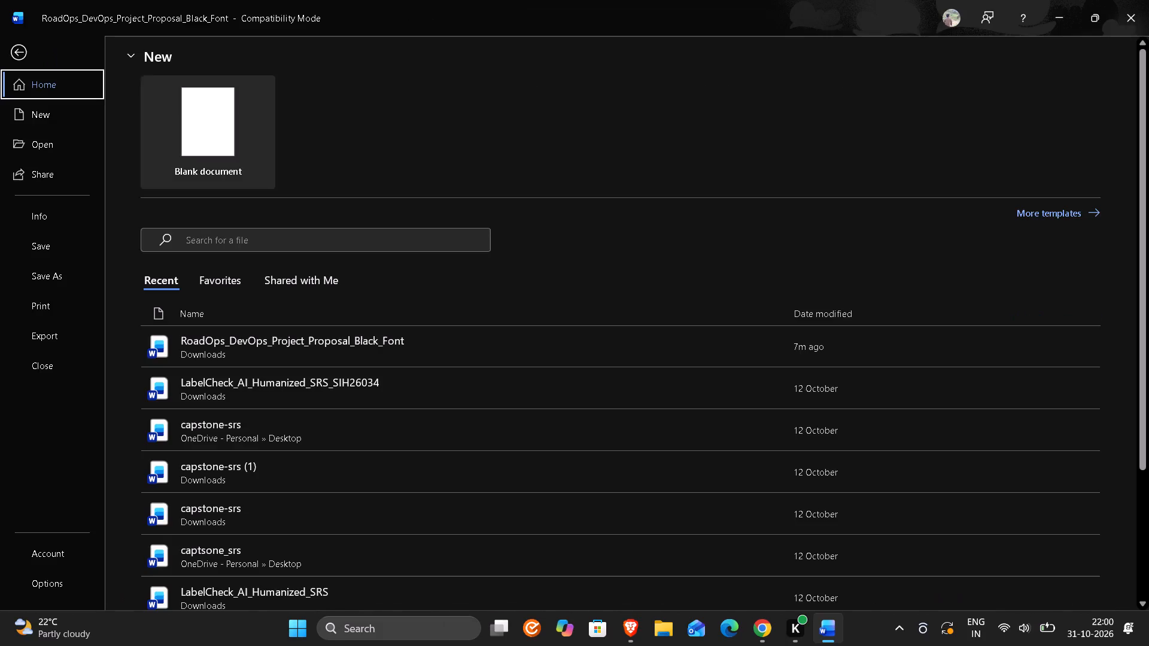
{"action": "left_click", "coordinate": [54, 272]}
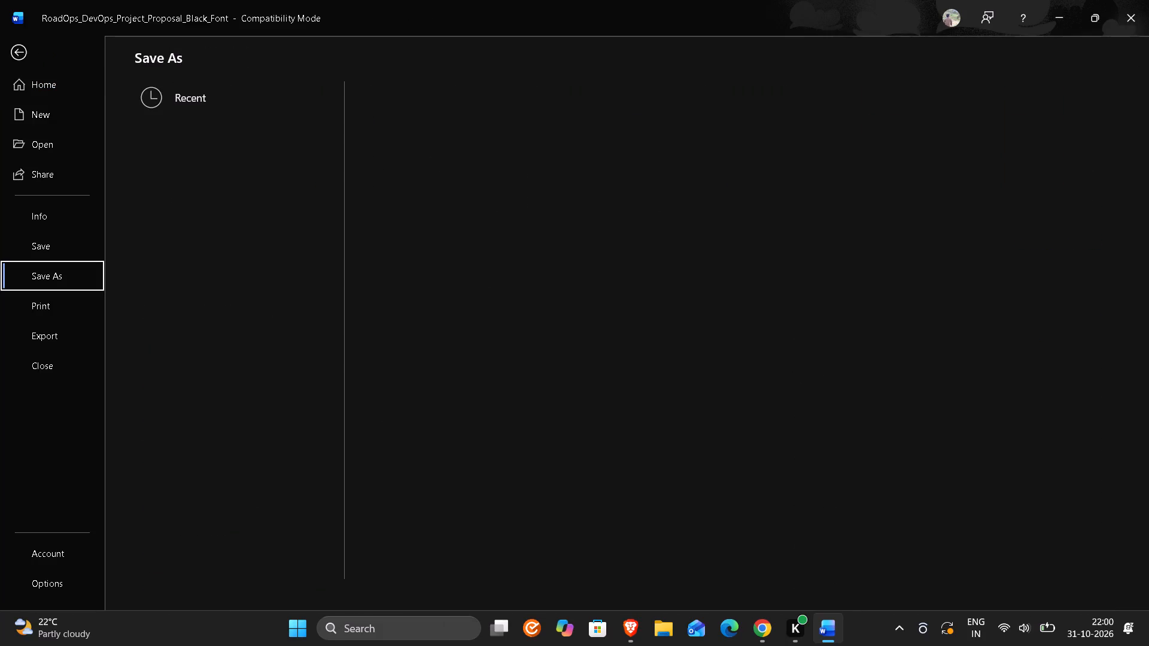
{"action": "left_click", "coordinate": [236, 401]}
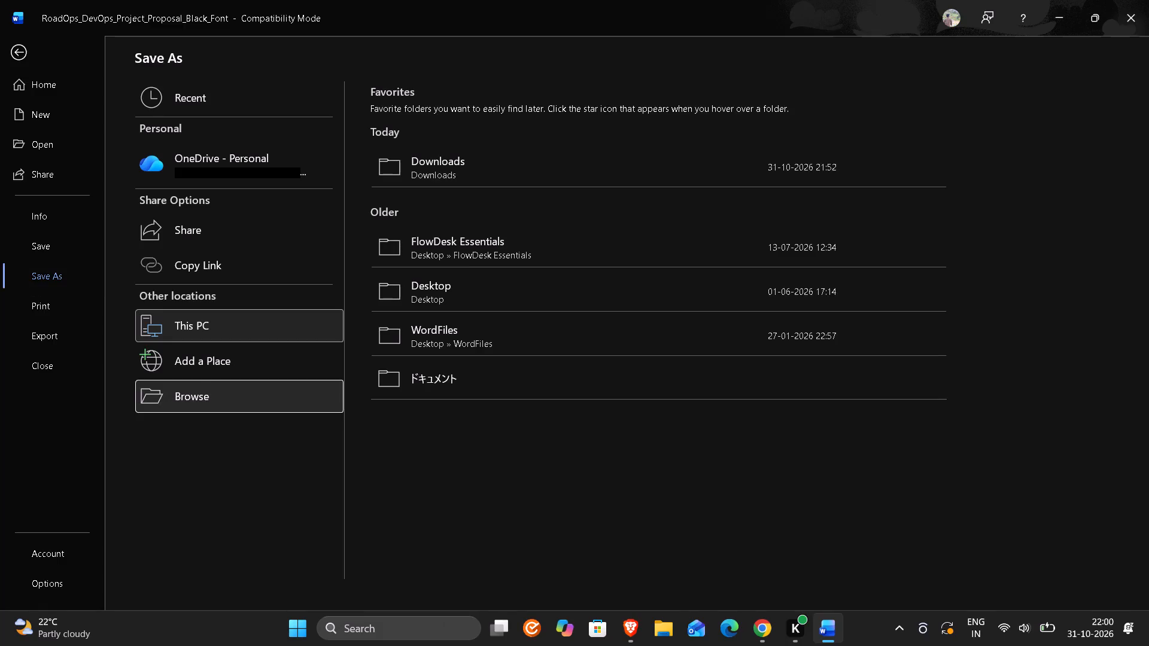
{"action": "left_click_drag", "start_coordinate": [440, 204], "coordinate": [208, 201]}
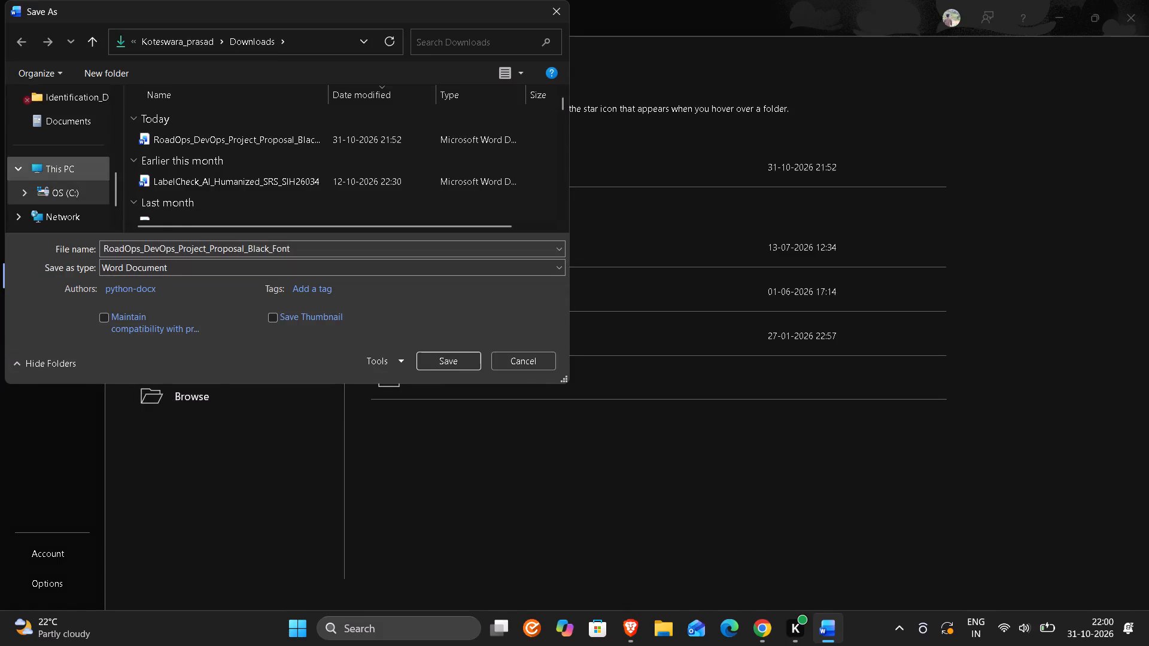
{"action": "scroll", "coordinate": [59, 157], "scroll_direction": "up", "scroll_amount": 5}
{"action": "left_click", "coordinate": [65, 200]}
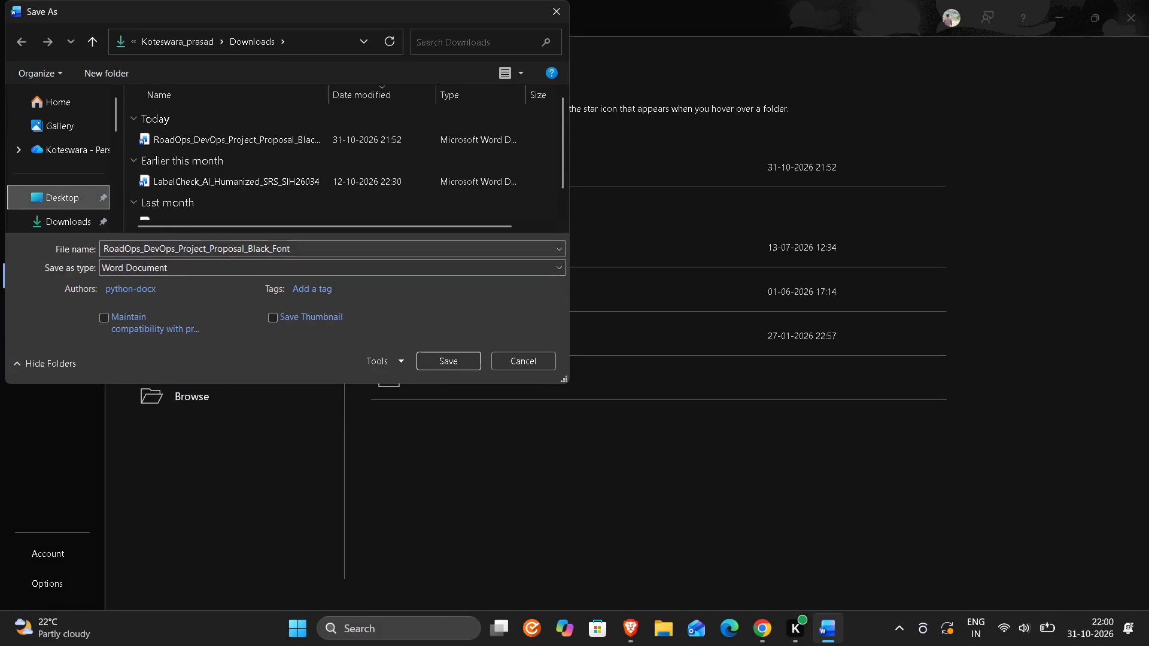
{"action": "left_click", "coordinate": [346, 245]}
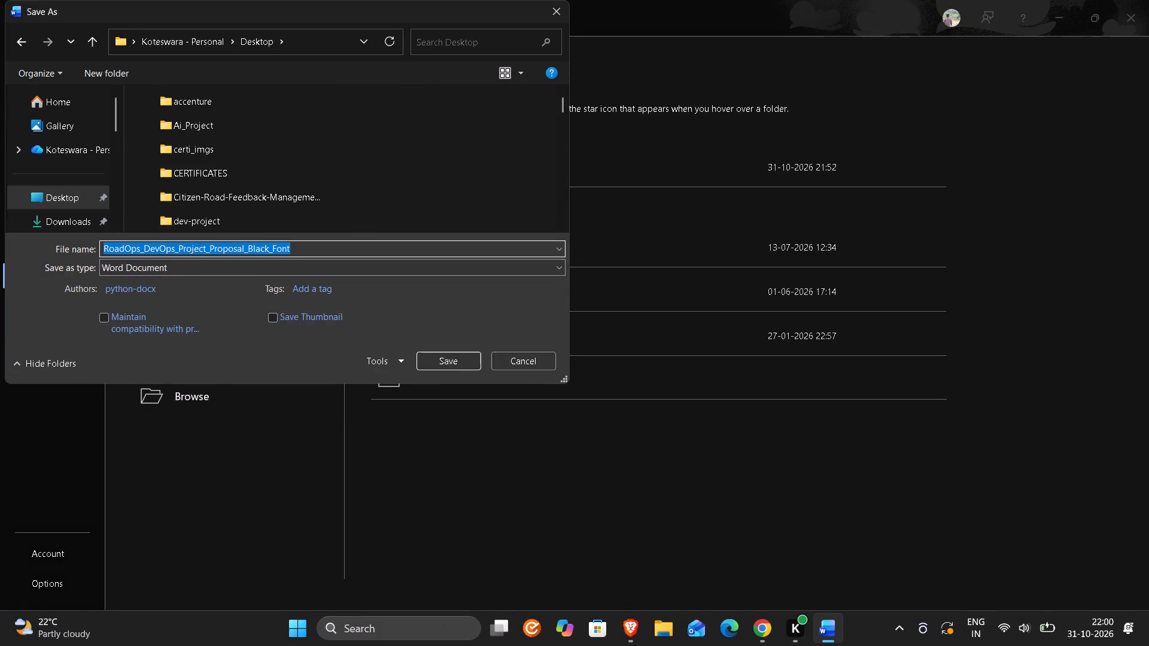
{"action": "key", "text": "BackSpace"}
{"action": "left_click", "coordinate": [346, 245]}
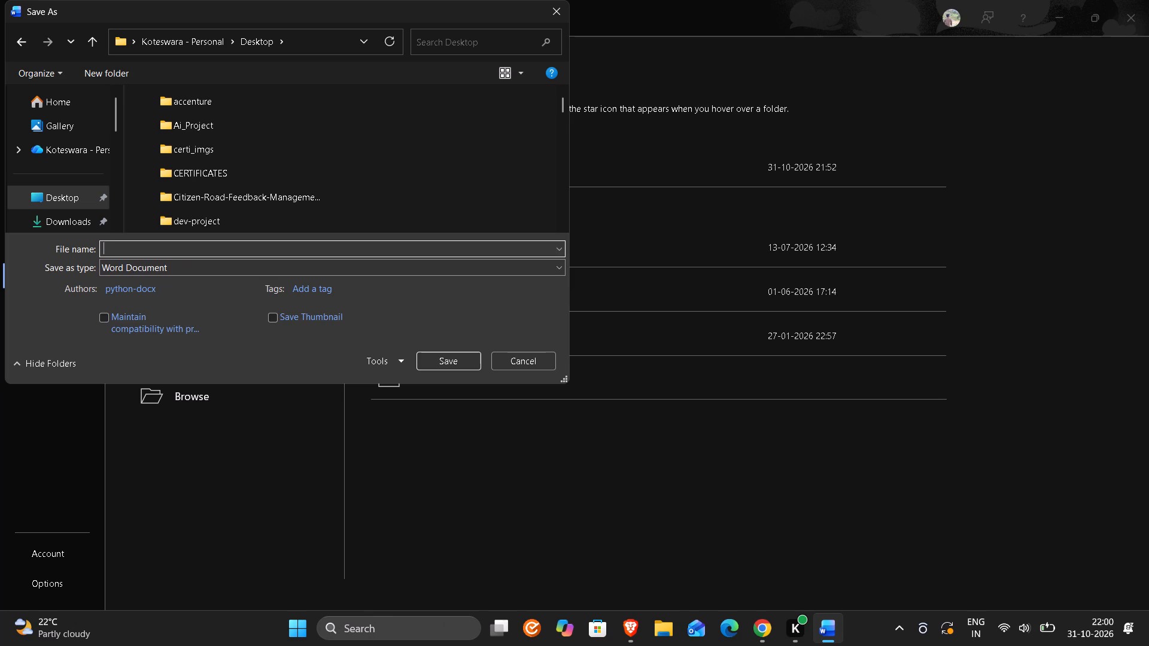
{"action": "type", "text": "Devops"}
{"action": "key", "text": "shift+underscore"}
{"action": "key", "text": "r"}
{"action": "key", "text": "BackSpace"}
{"action": "type", "text": "Report"}
{"action": "left_click", "coordinate": [373, 272]}
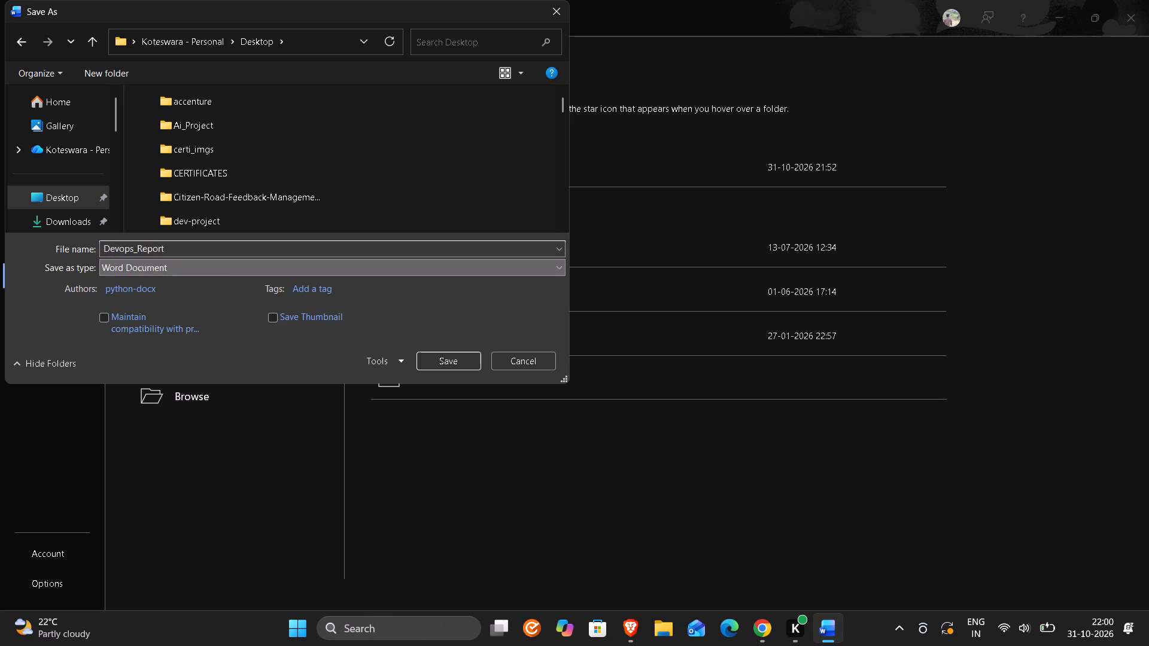
{"action": "left_click", "coordinate": [135, 358]}
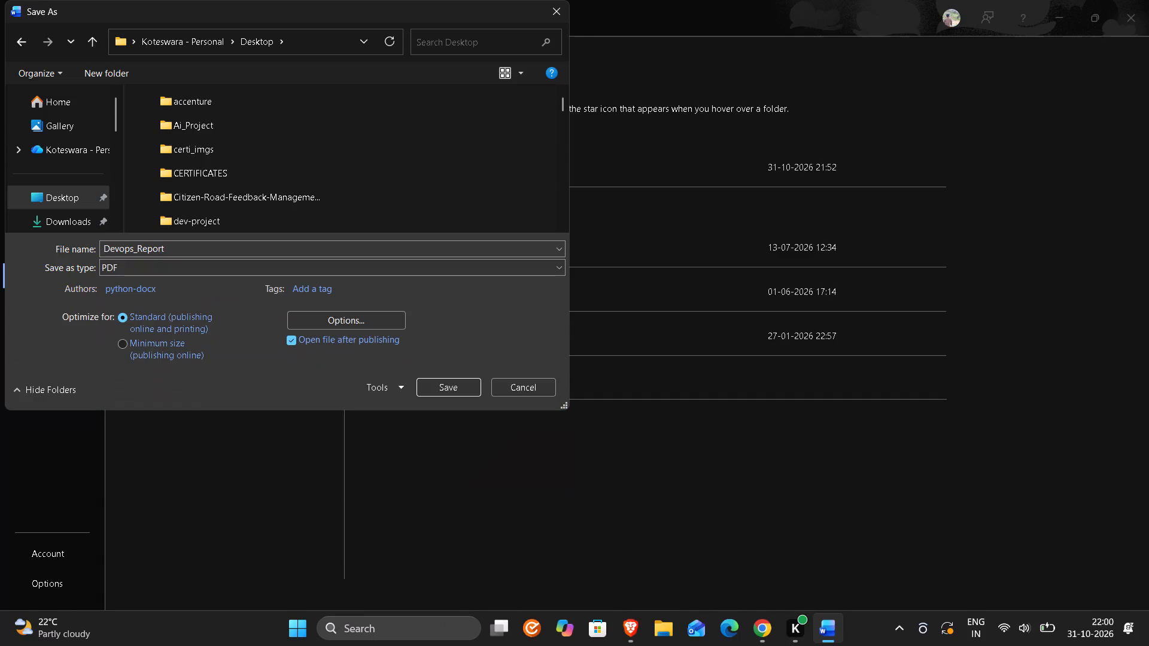
{"action": "left_click", "coordinate": [458, 389]}
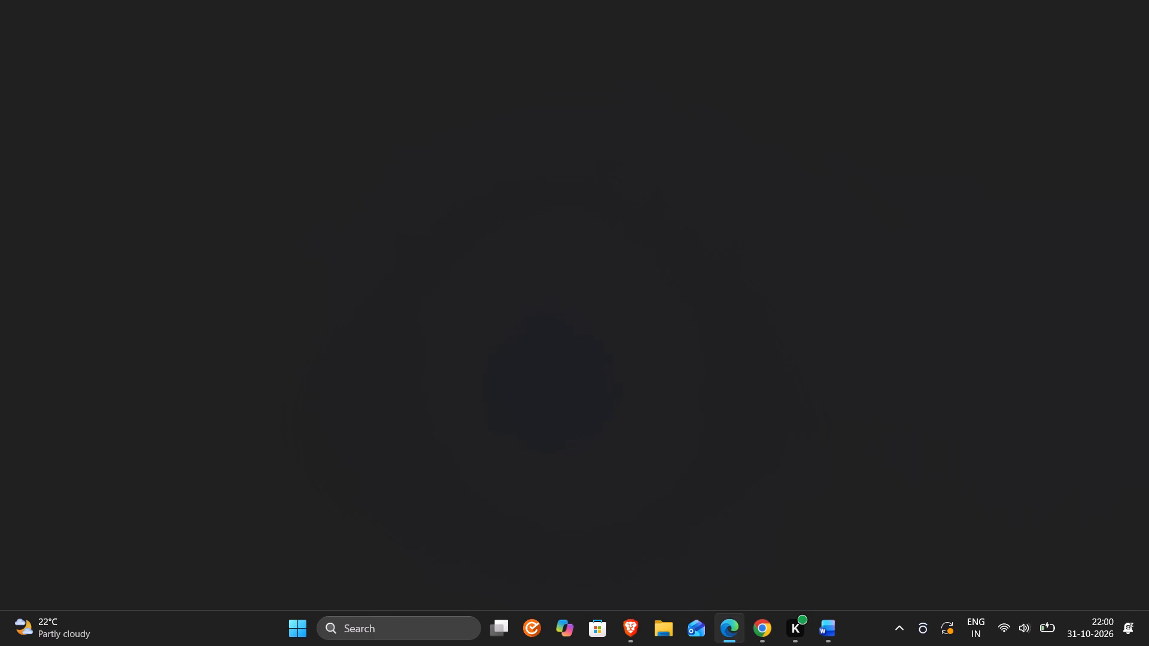
Review the exported Devops_Report PDF in Edge, from the title page through the Tools and Their Responsibilities and Proposed Architecture tables.
{"action": "scroll", "coordinate": [563, 306], "scroll_direction": "down", "scroll_amount": 3}
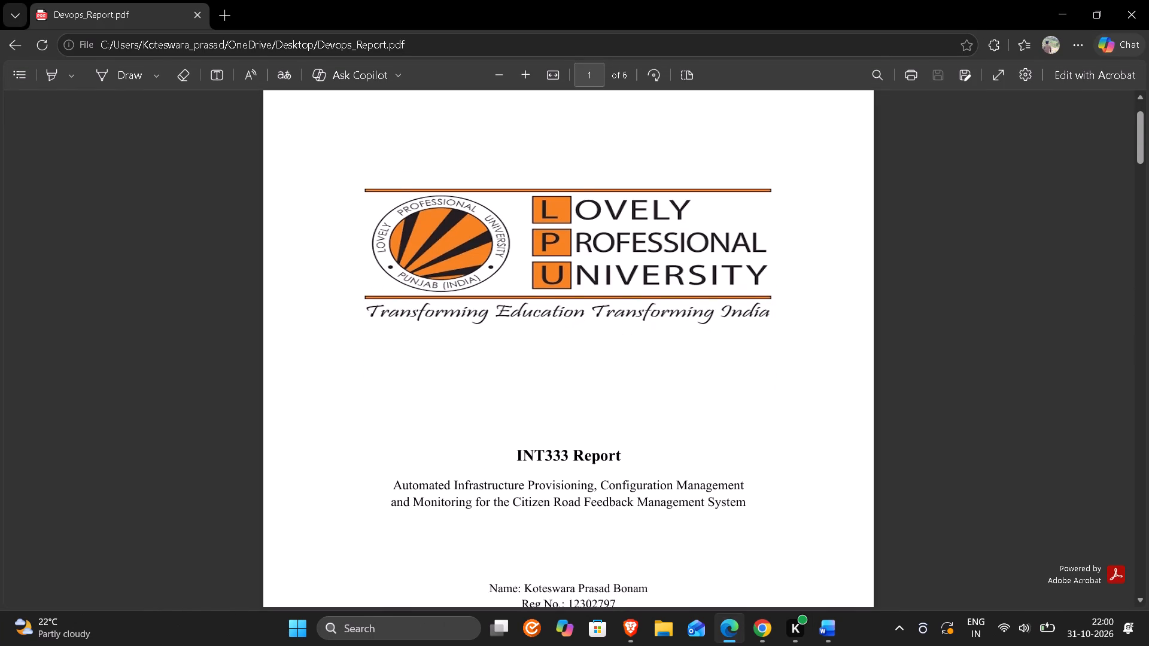
{"action": "scroll", "coordinate": [563, 306], "scroll_direction": "down", "scroll_amount": 5}
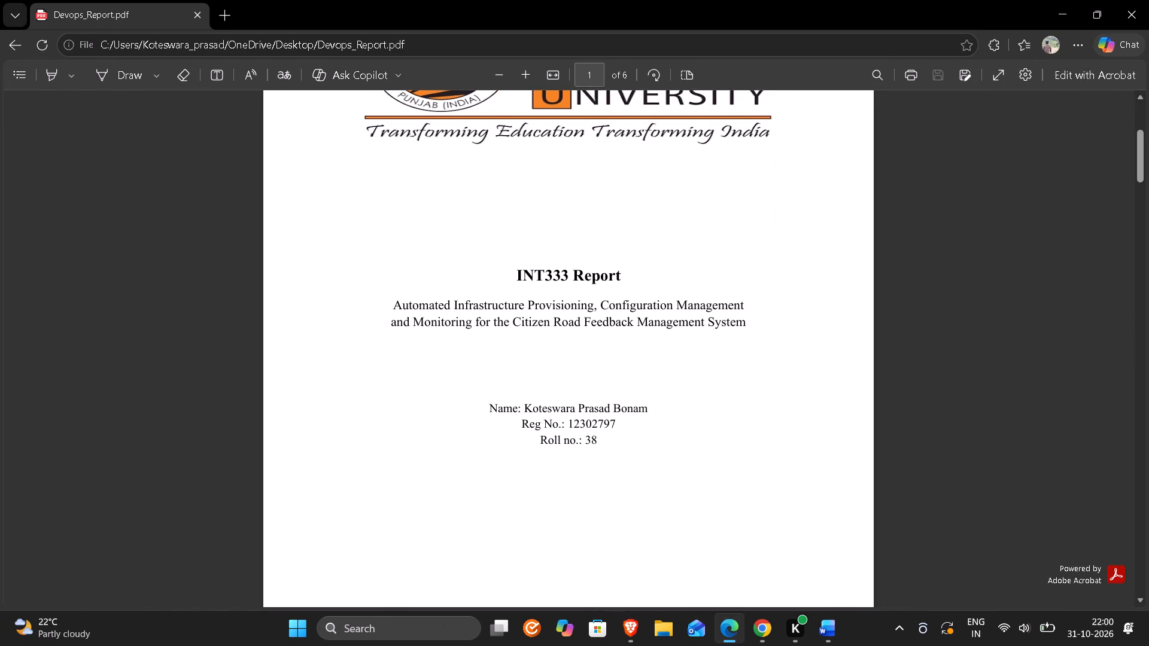
{"action": "scroll", "coordinate": [563, 306], "scroll_direction": "down", "scroll_amount": 4}
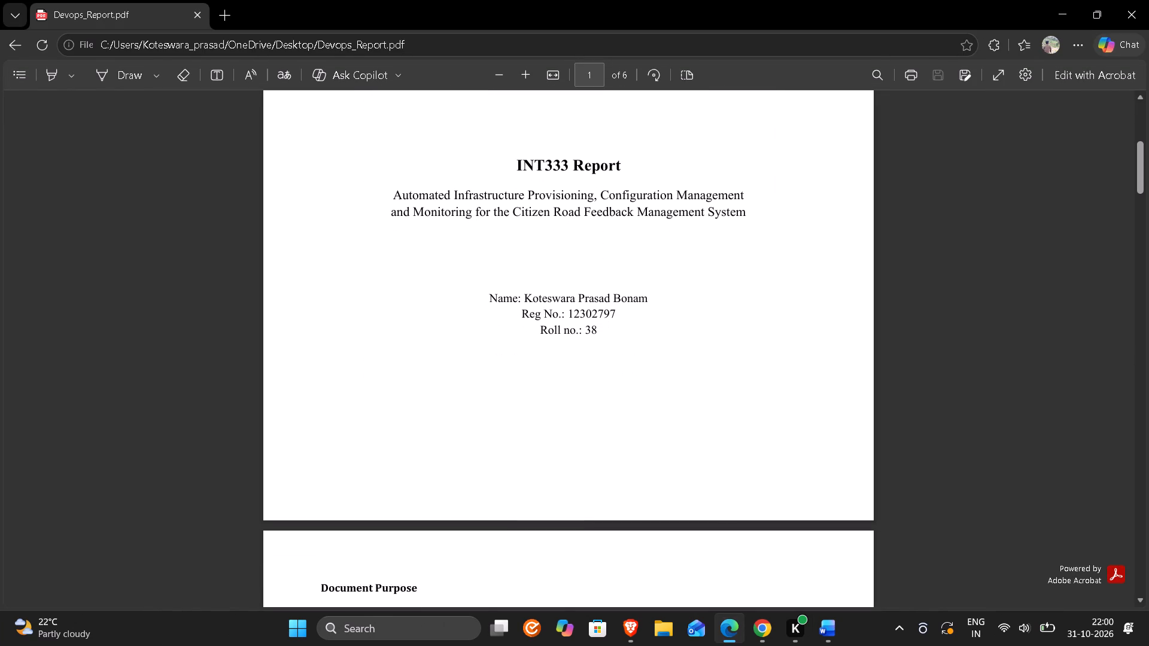
{"action": "scroll", "coordinate": [563, 306], "scroll_direction": "down", "scroll_amount": 3}
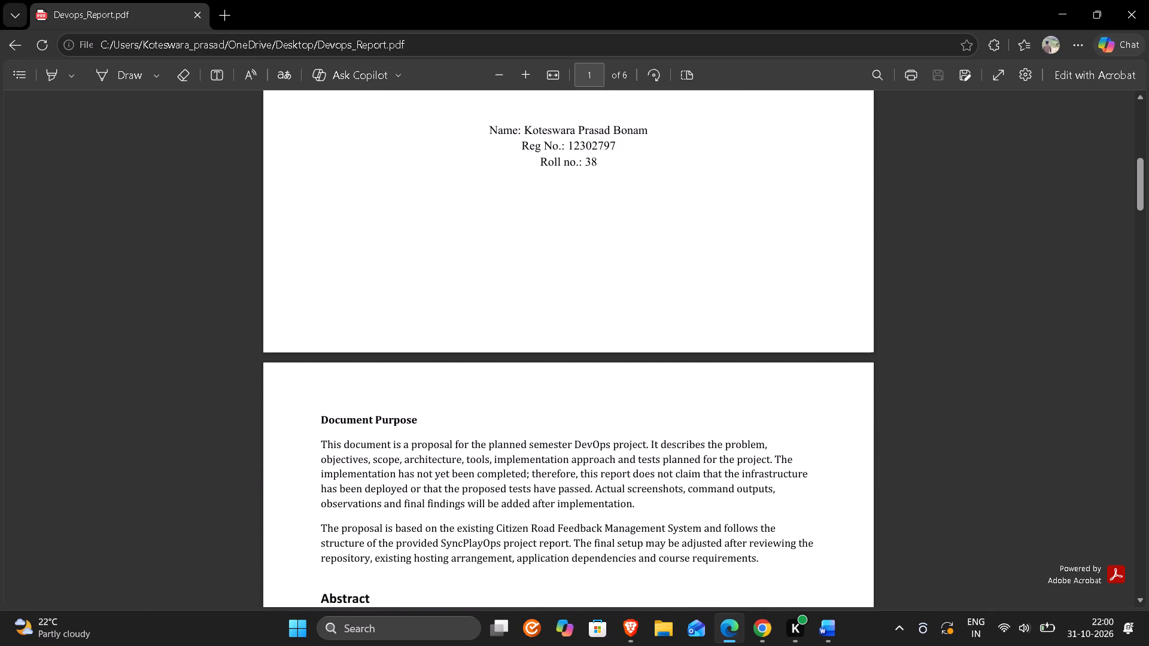
{"action": "scroll", "coordinate": [563, 306], "scroll_direction": "down", "scroll_amount": 2}
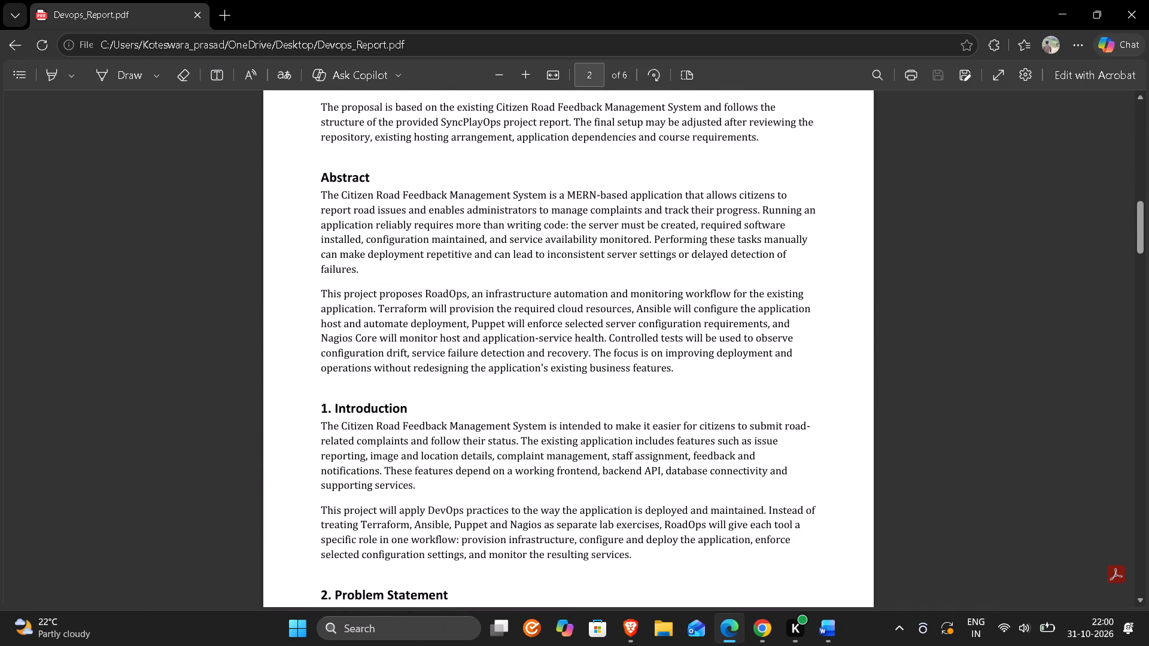
{"action": "scroll", "coordinate": [563, 306], "scroll_direction": "up", "scroll_amount": 2}
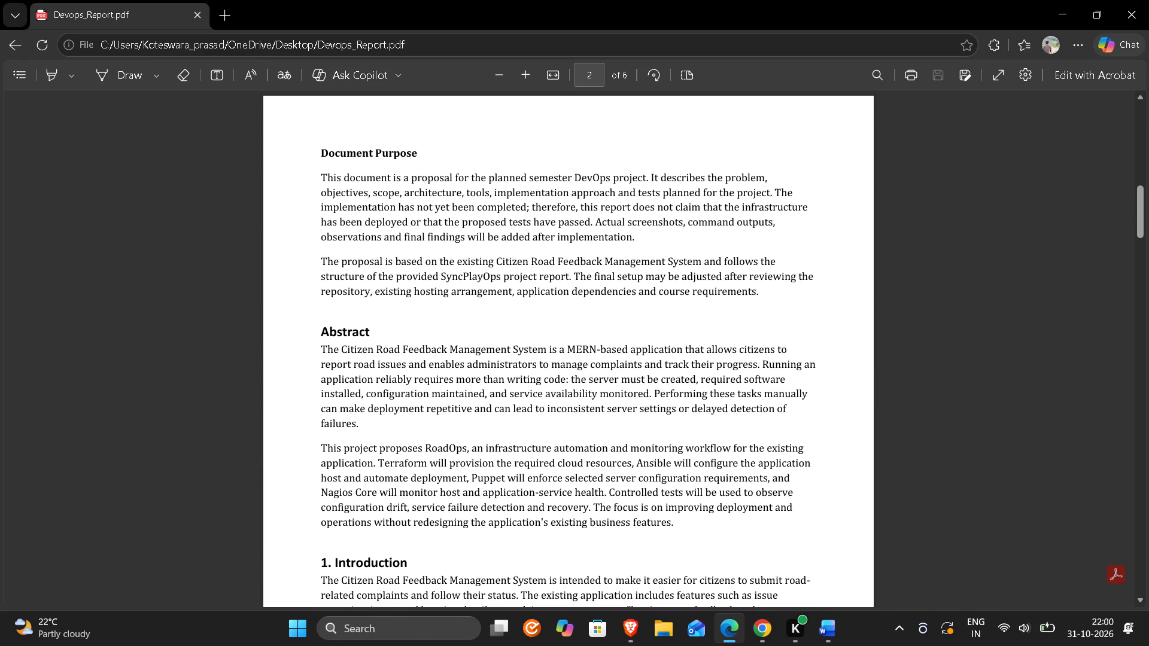
{"action": "scroll", "coordinate": [563, 306], "scroll_direction": "down", "scroll_amount": 4}
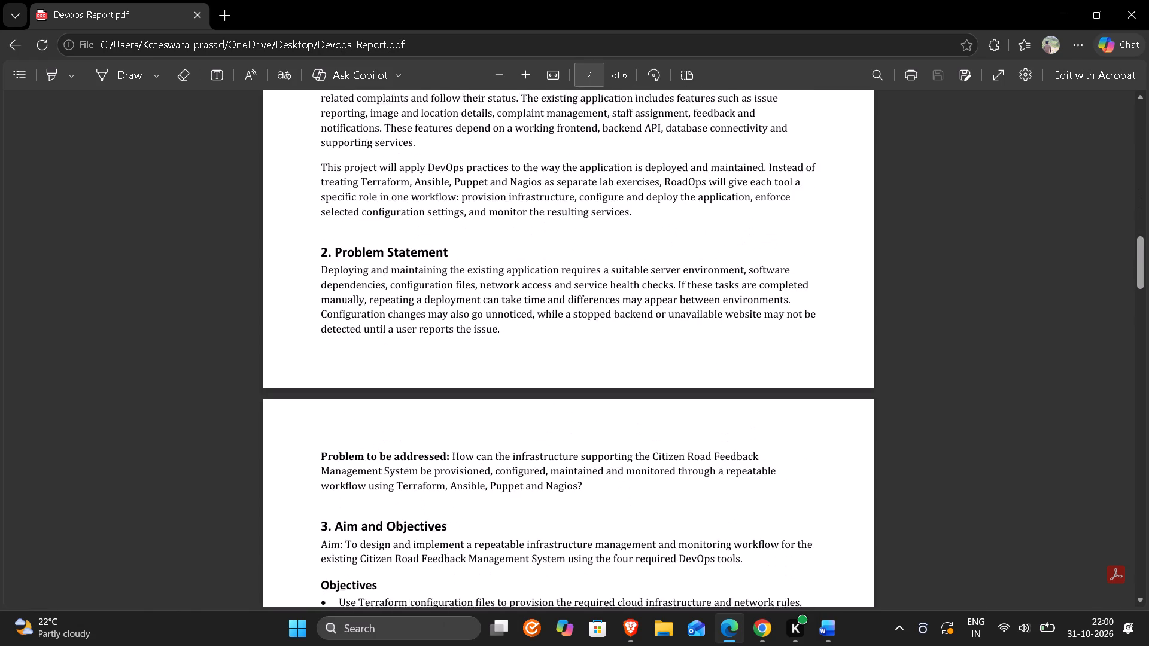
{"action": "scroll", "coordinate": [563, 306], "scroll_direction": "down", "scroll_amount": 5}
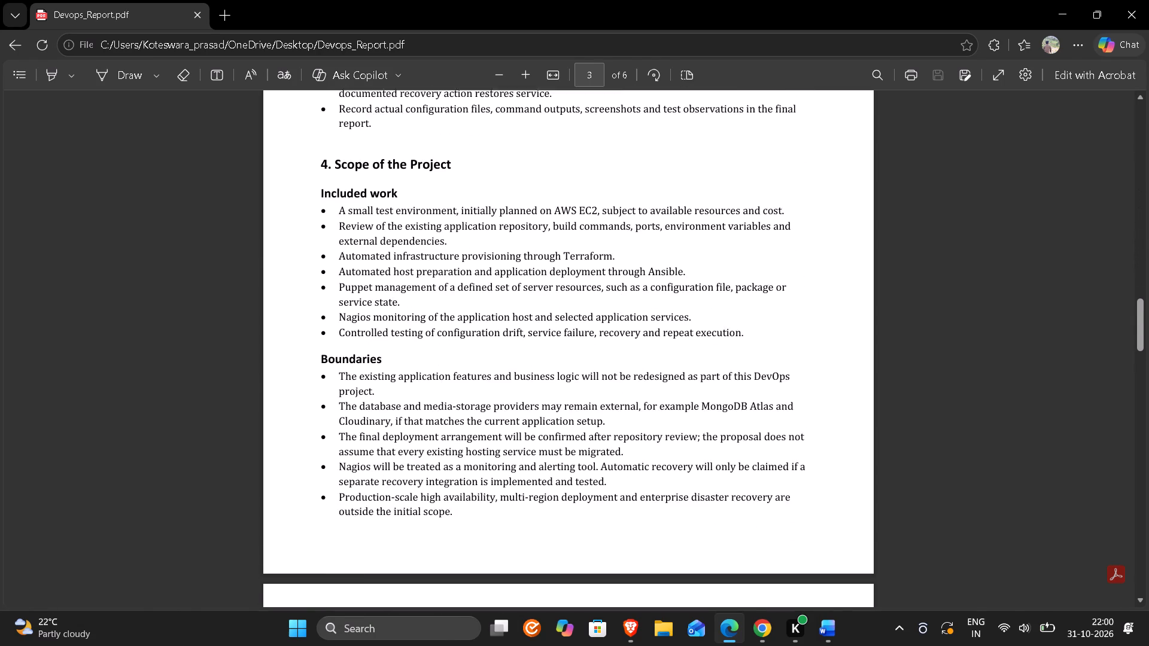
{"action": "scroll", "coordinate": [563, 306], "scroll_direction": "down", "scroll_amount": 3}
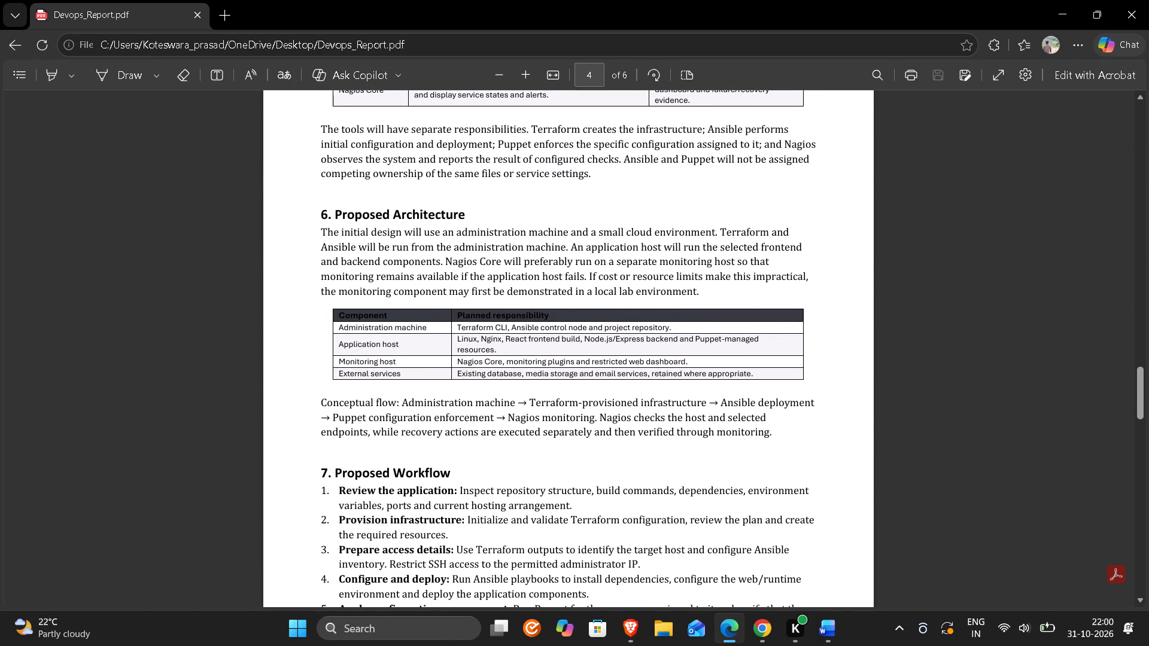
{"action": "scroll", "coordinate": [563, 306], "scroll_direction": "up", "scroll_amount": 3}
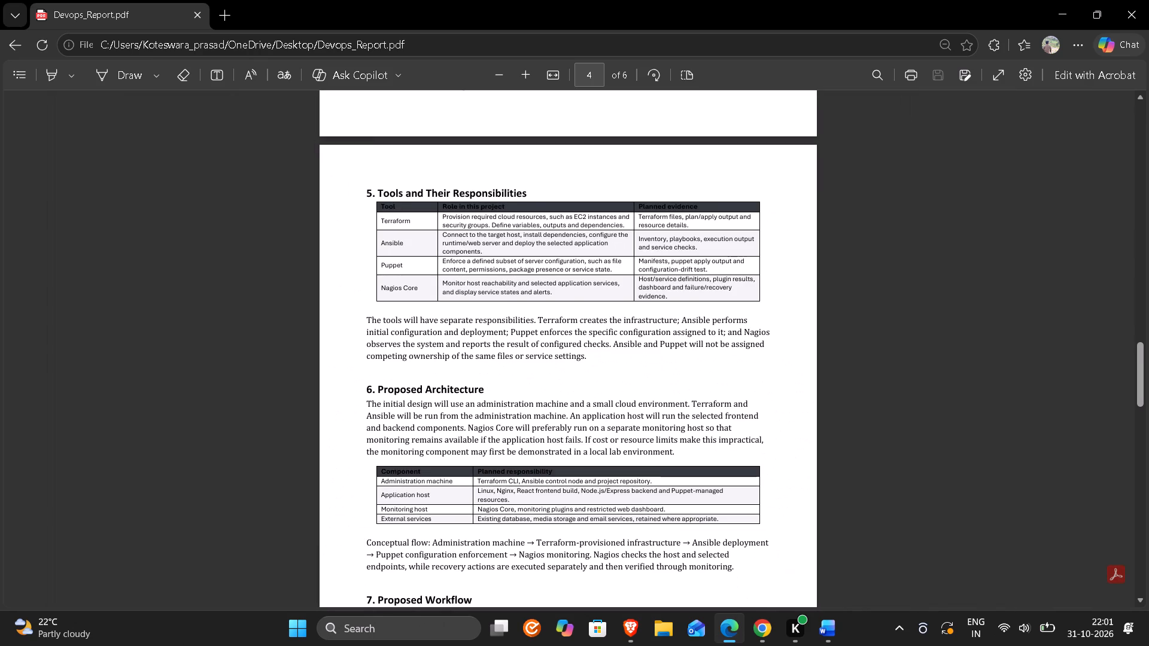
{"action": "scroll", "coordinate": [444, 206], "scroll_direction": "down", "scroll_amount": 1}
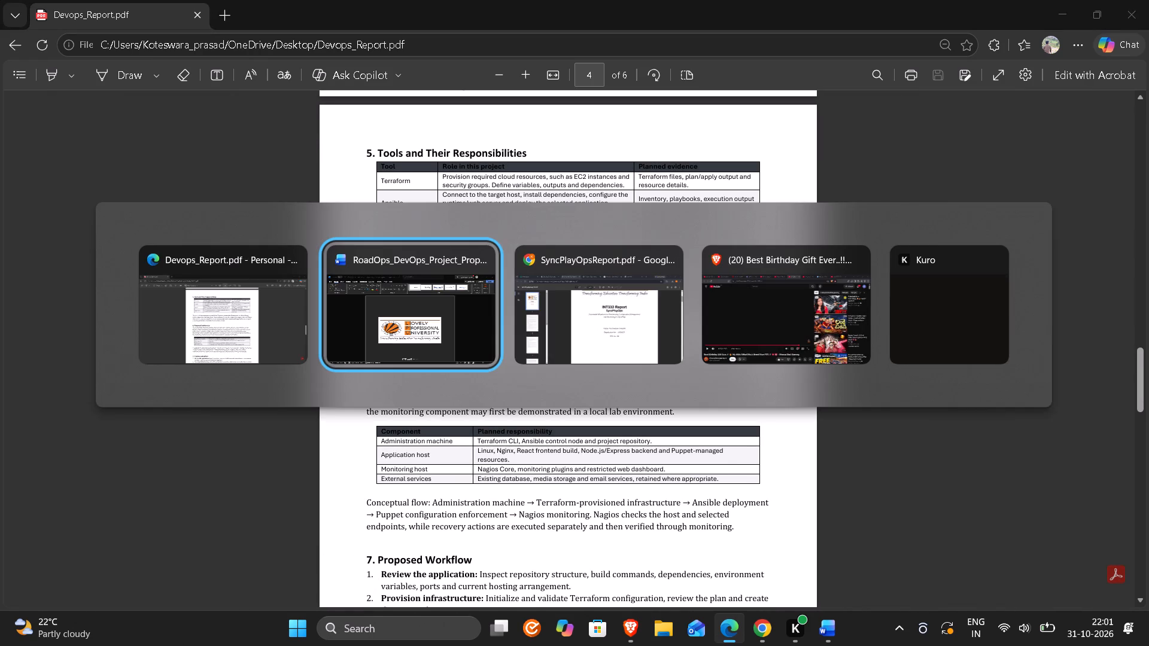
Back in Word, set the font colour of the header row in the Tools and Their Responsibilities table to black.
{"action": "scroll", "coordinate": [641, 306], "scroll_direction": "down", "scroll_amount": 3}
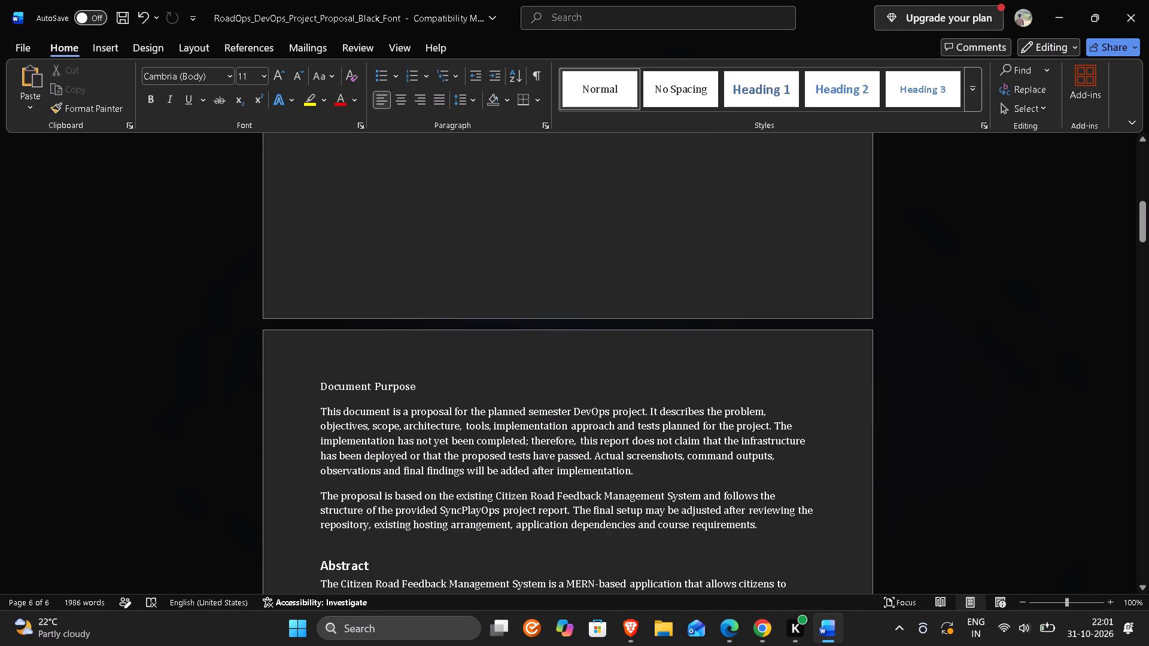
{"action": "scroll", "coordinate": [641, 306], "scroll_direction": "down", "scroll_amount": 9}
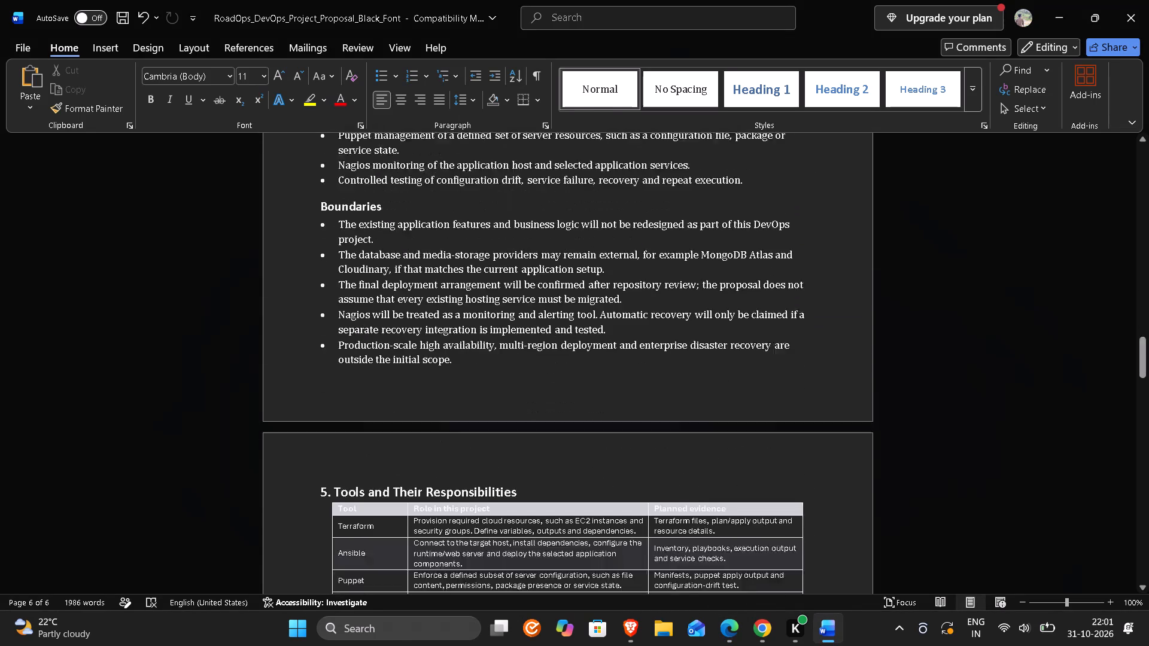
{"action": "scroll", "coordinate": [641, 306], "scroll_direction": "down", "scroll_amount": 2}
{"action": "left_click", "coordinate": [533, 225]}
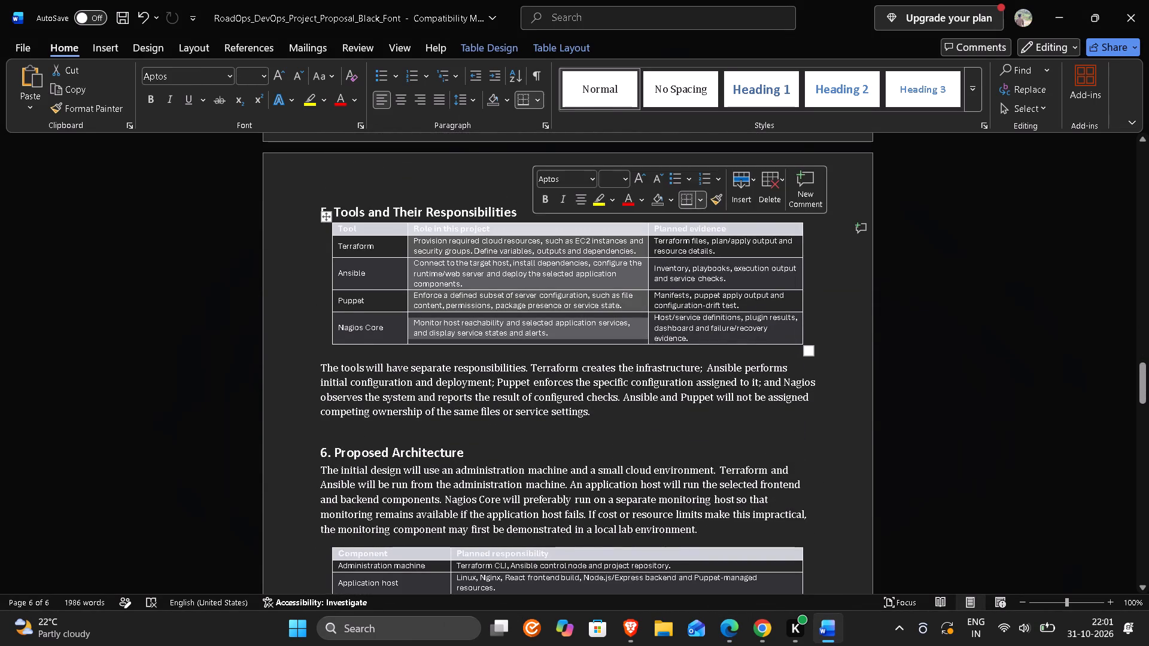
{"action": "left_click", "coordinate": [359, 228]}
{"action": "left_click", "coordinate": [358, 227]}
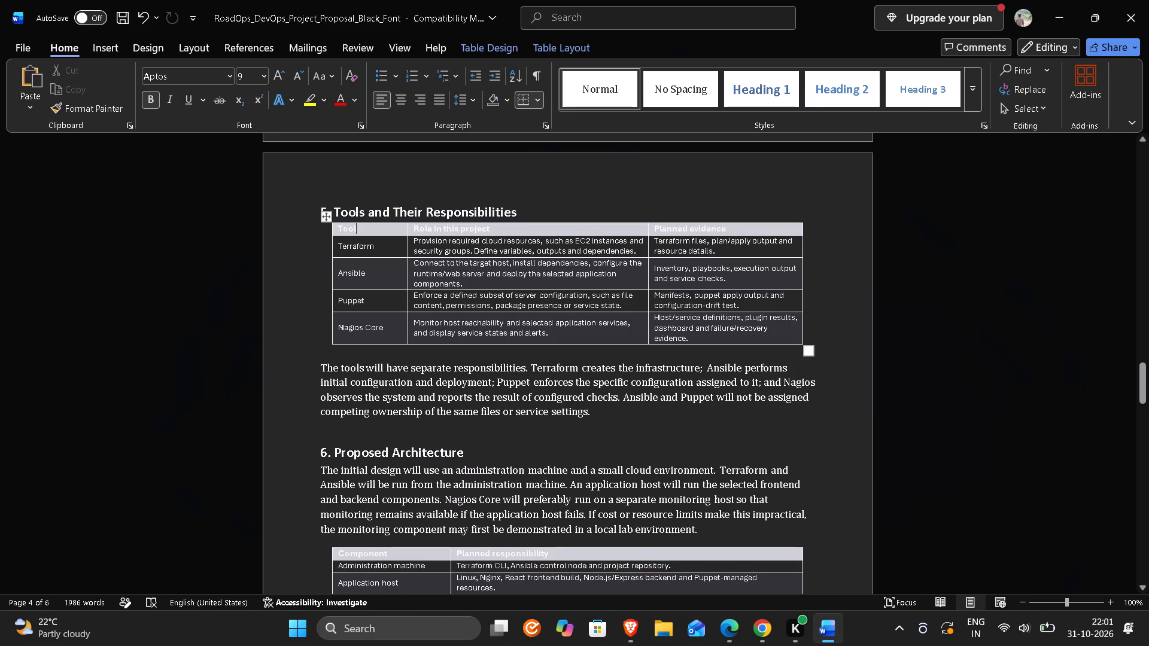
{"action": "left_click", "coordinate": [315, 227]}
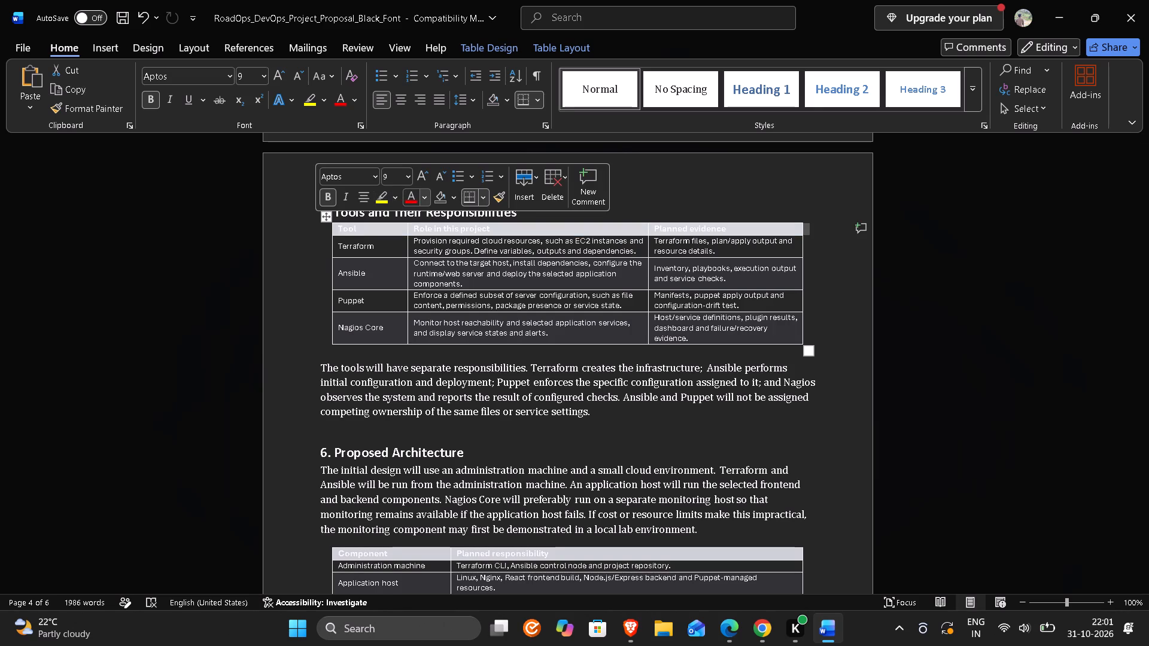
{"action": "left_click", "coordinate": [582, 394]}
{"action": "left_click", "coordinate": [514, 230]}
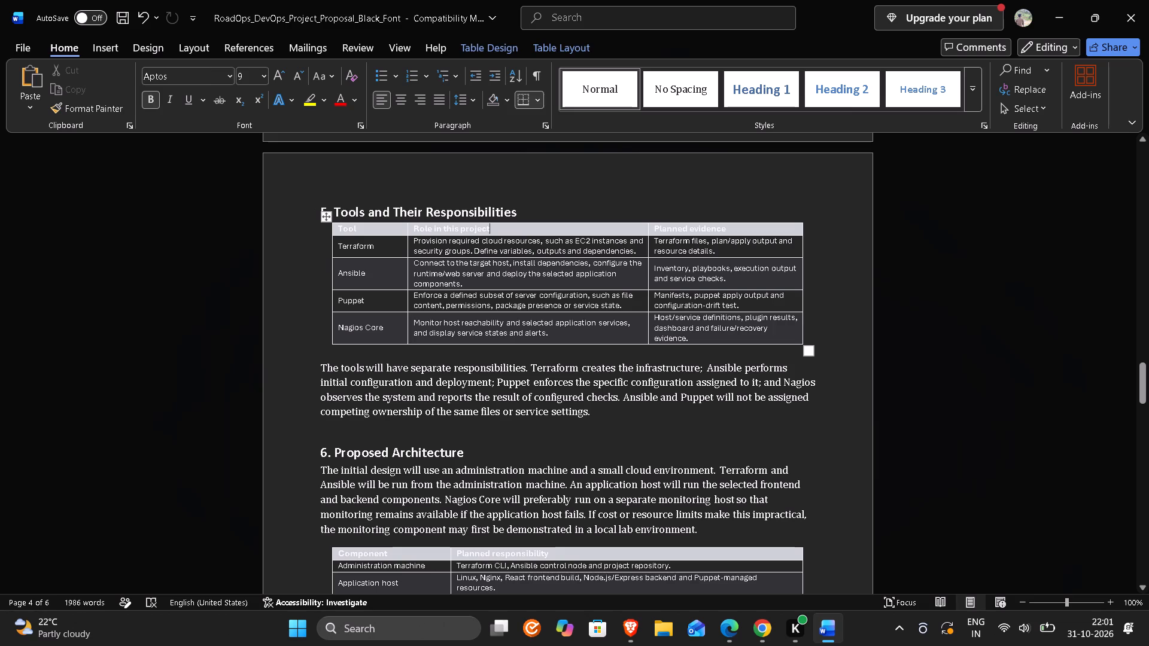
{"action": "right_click", "coordinate": [364, 230]}
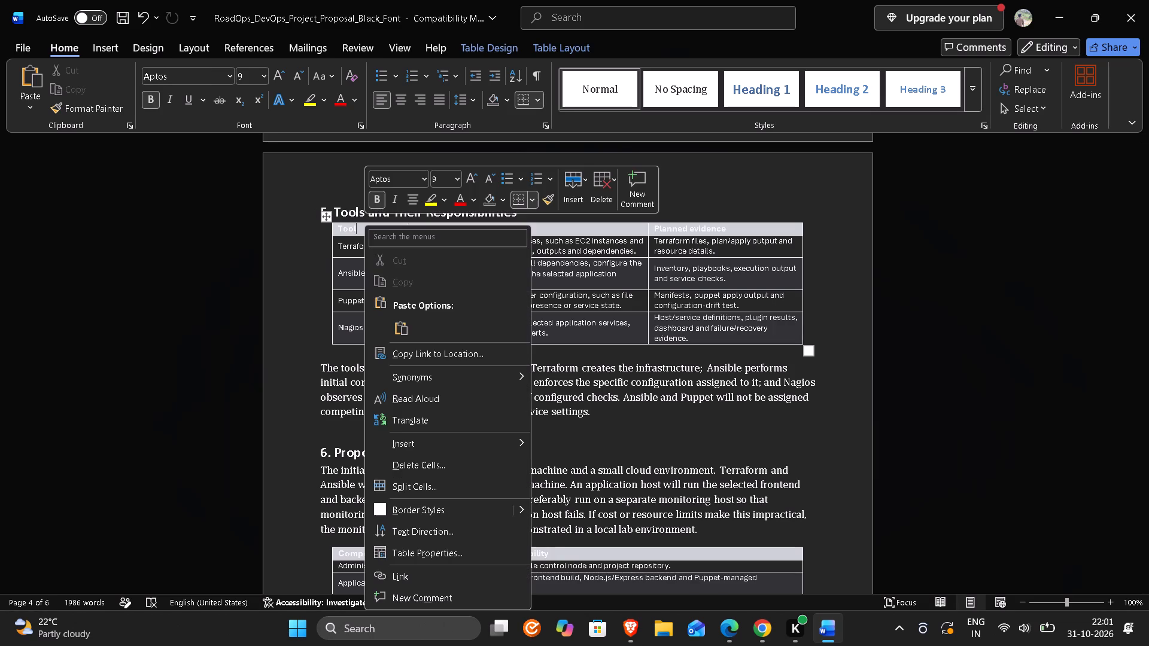
{"action": "left_click", "coordinate": [301, 247]}
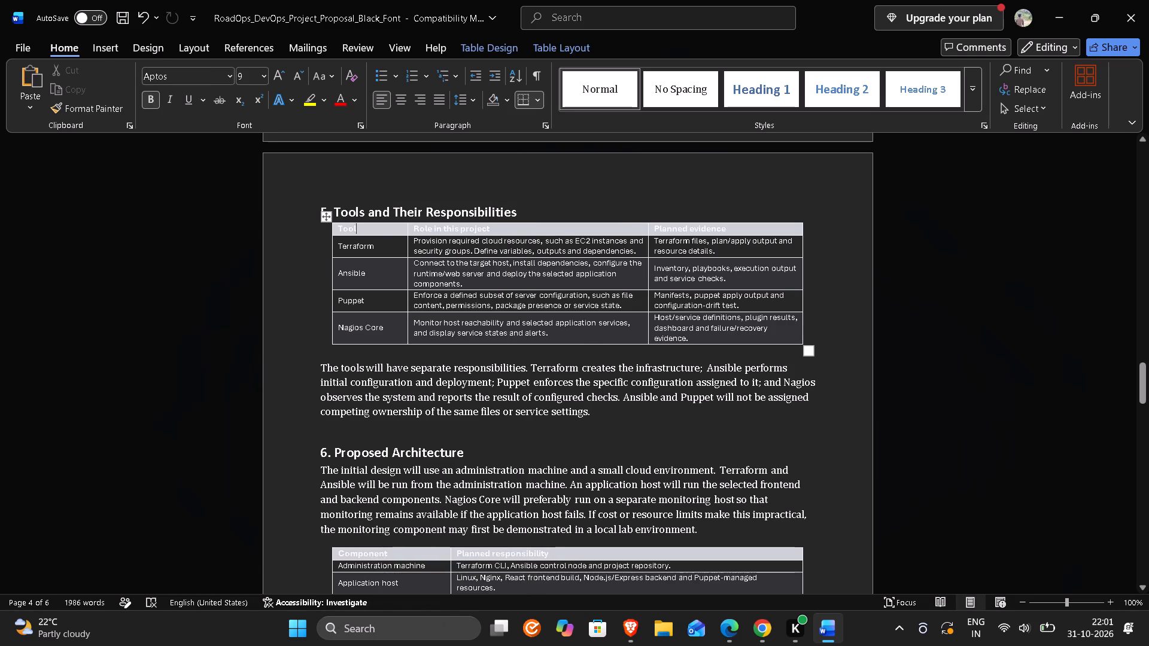
{"action": "left_click", "coordinate": [367, 248]}
{"action": "left_click", "coordinate": [376, 233]}
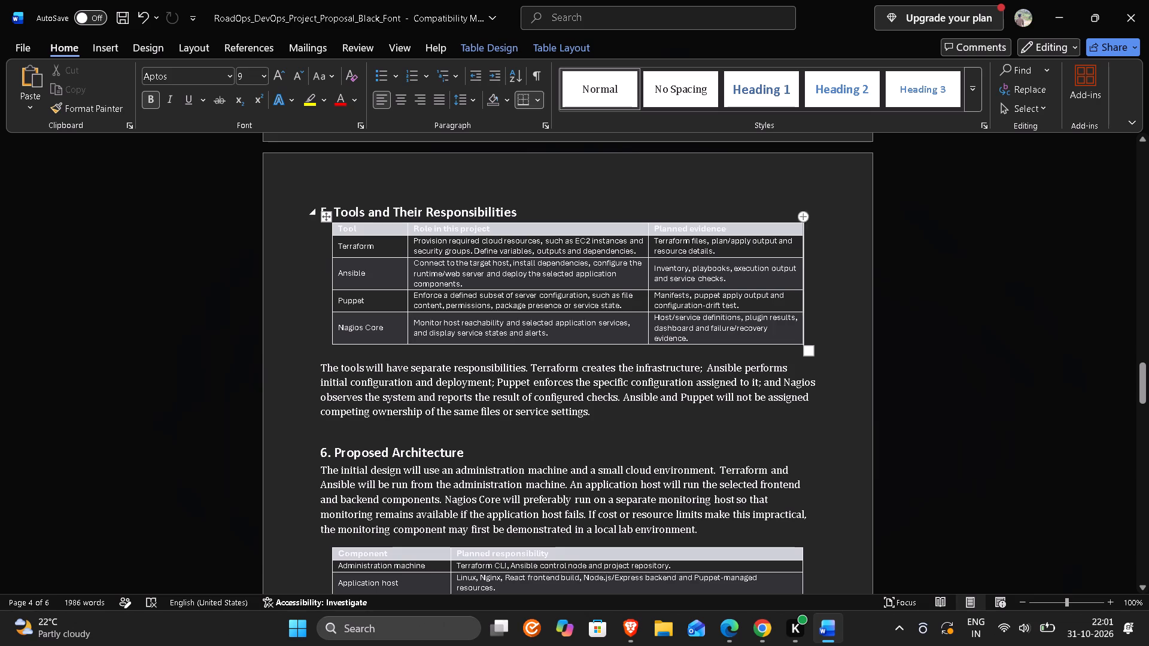
{"action": "left_click_drag", "start_coordinate": [738, 230], "coordinate": [343, 220]}
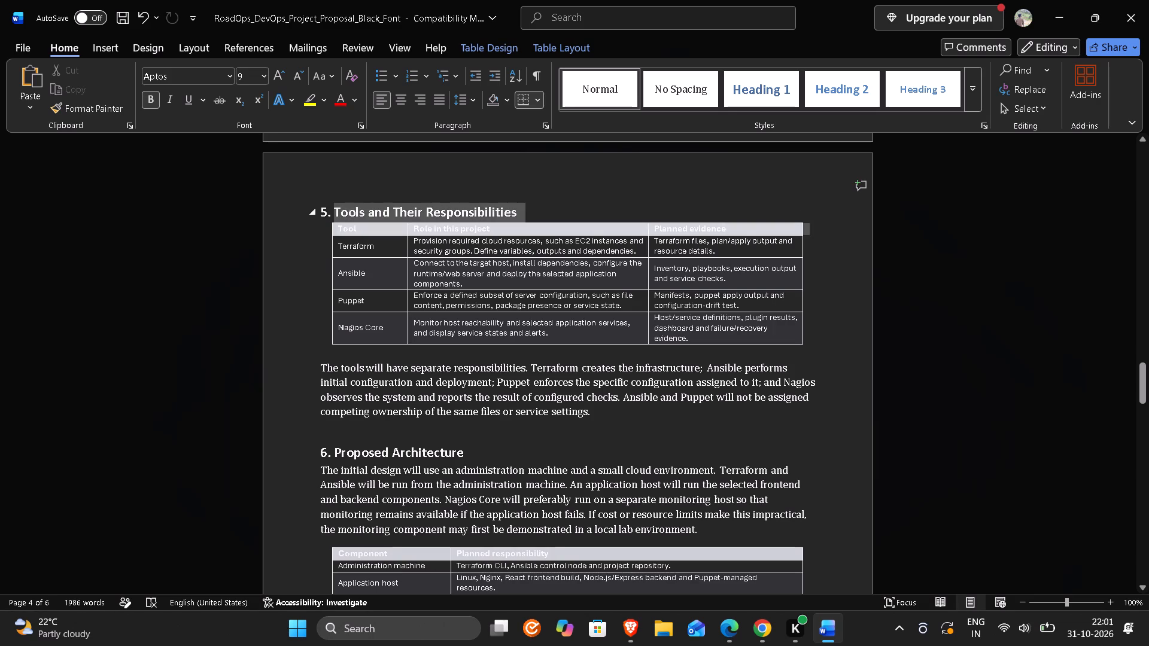
{"action": "left_click_drag", "start_coordinate": [343, 220], "coordinate": [336, 231]}
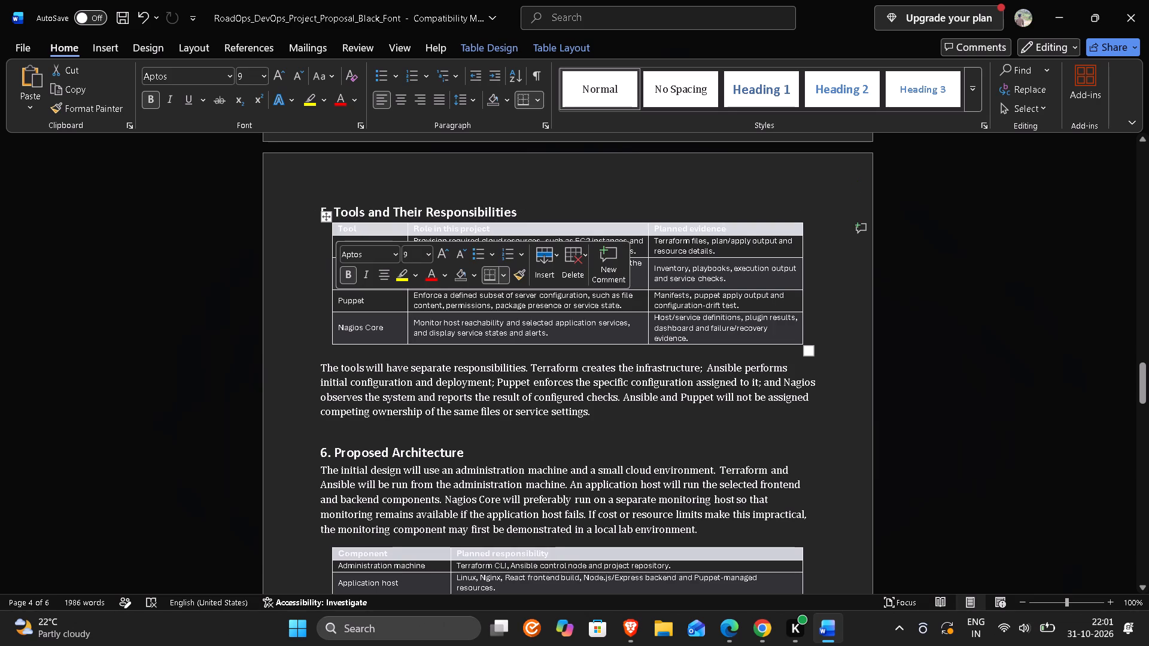
{"action": "left_click", "coordinate": [446, 272]}
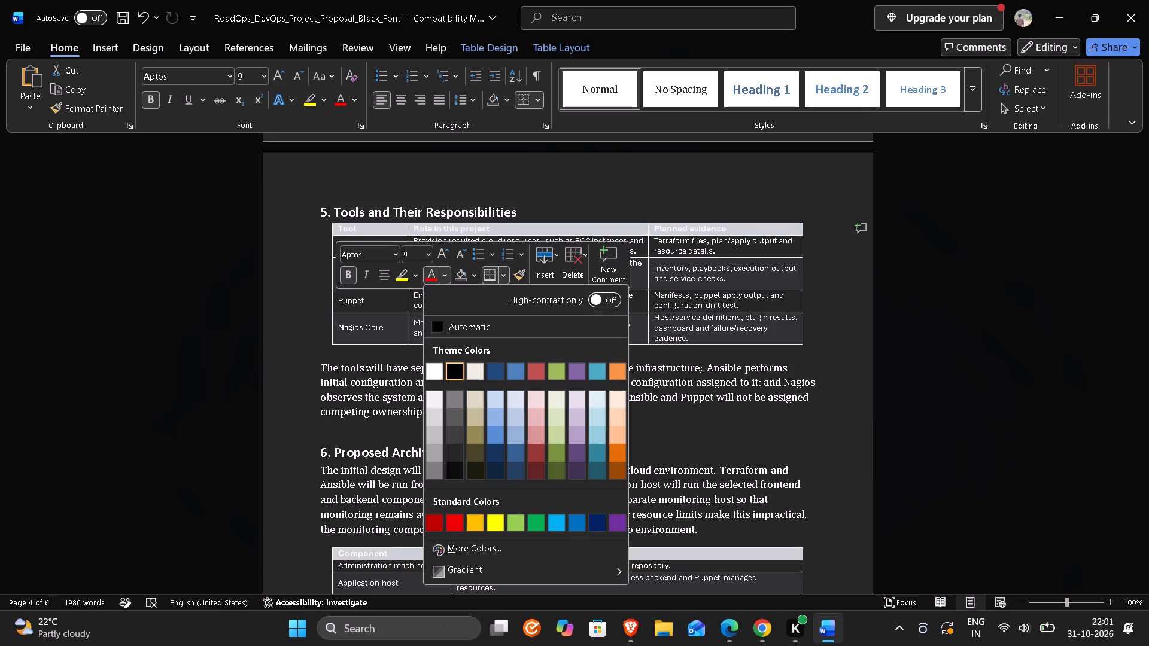
{"action": "left_click", "coordinate": [453, 368]}
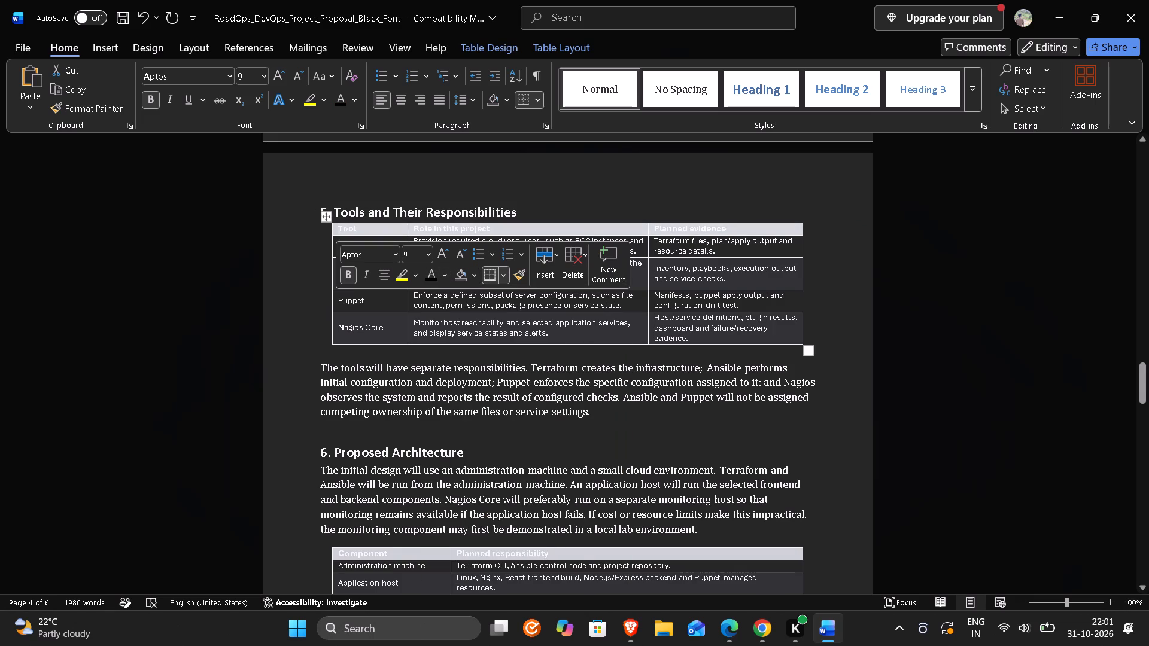
{"action": "left_click", "coordinate": [299, 289]}
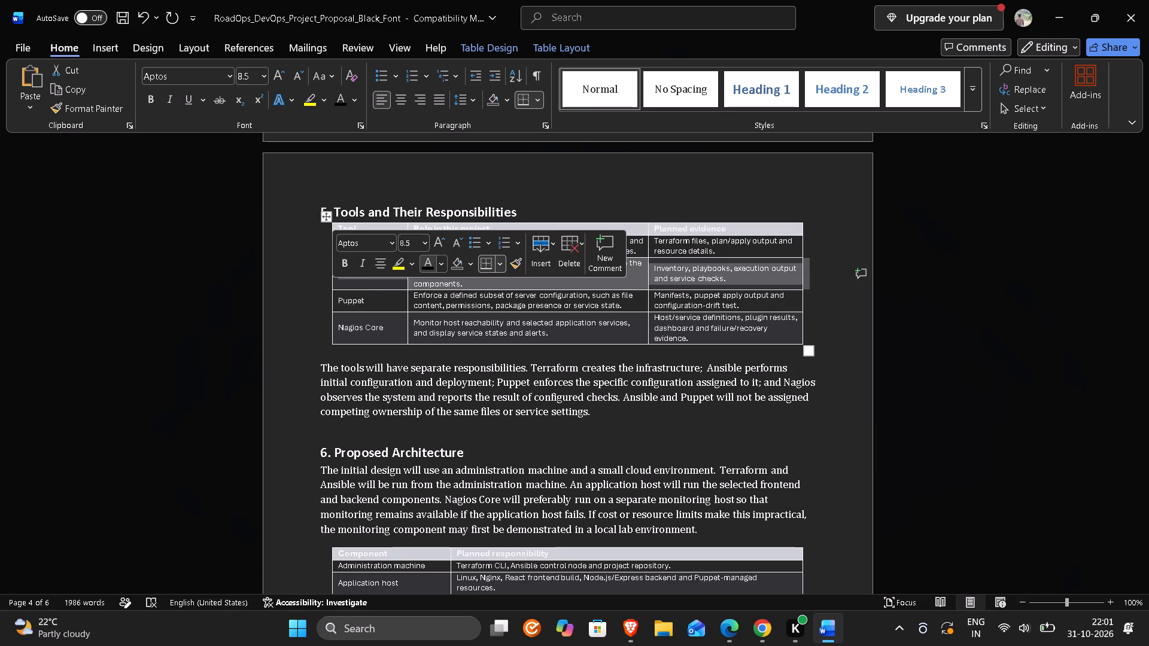
{"action": "left_click", "coordinate": [560, 191]}
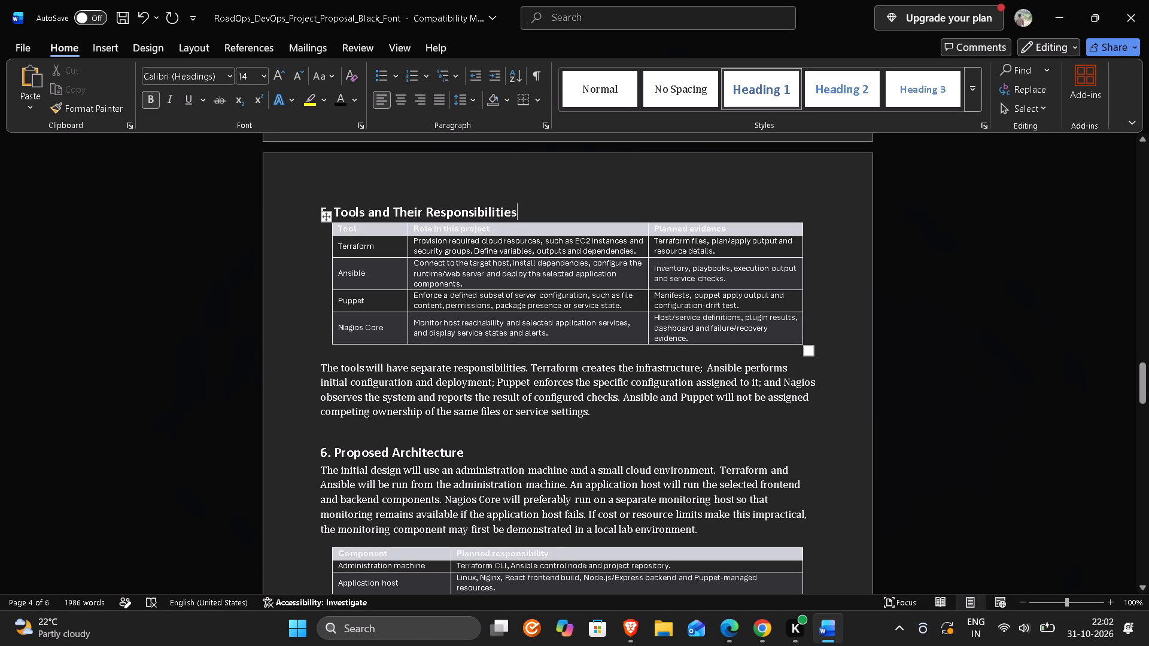
Set the shading of the entire Tools and Their Responsibilities table to white.
{"action": "left_click", "coordinate": [326, 217]}
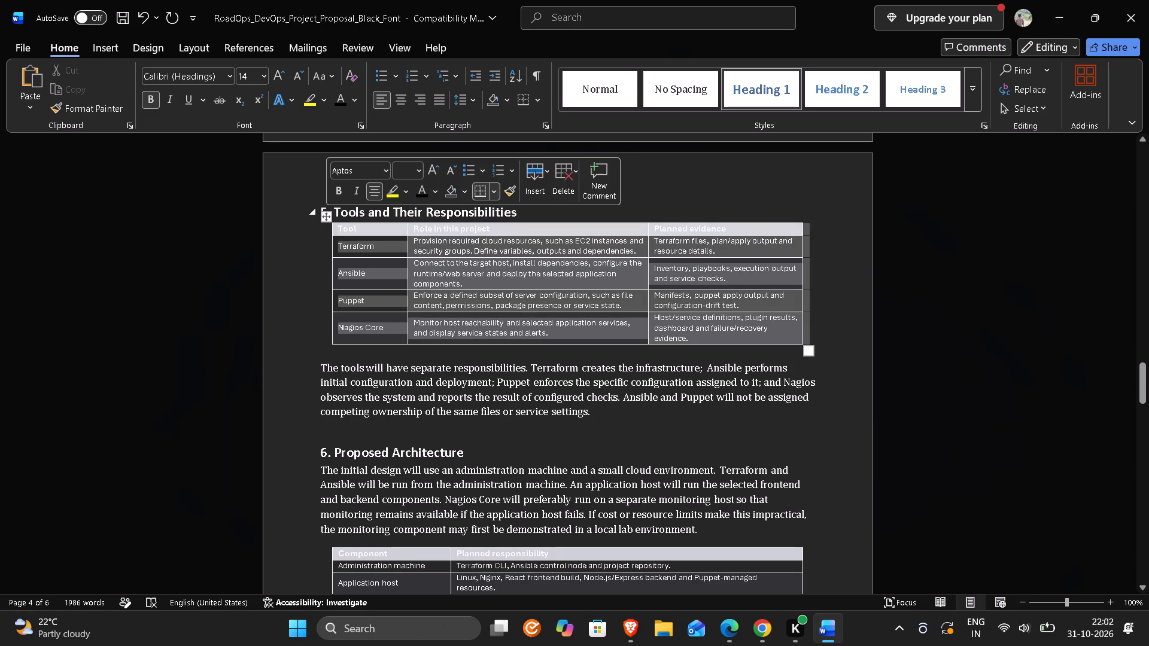
{"action": "left_click", "coordinate": [461, 193]}
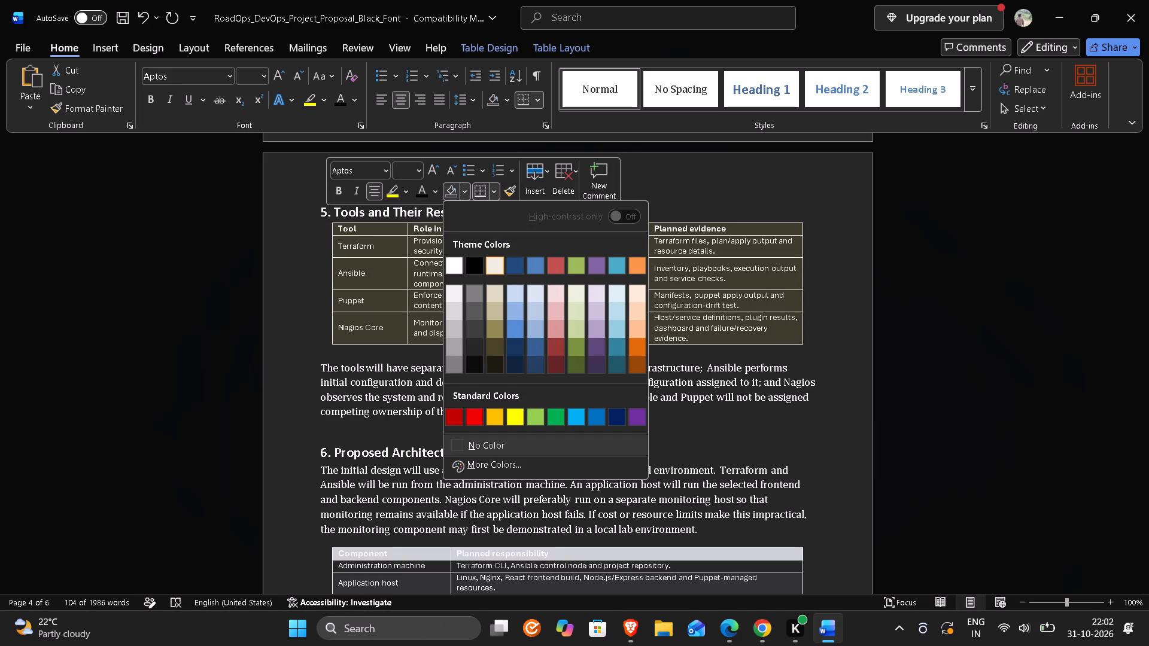
{"action": "left_click", "coordinate": [451, 269]}
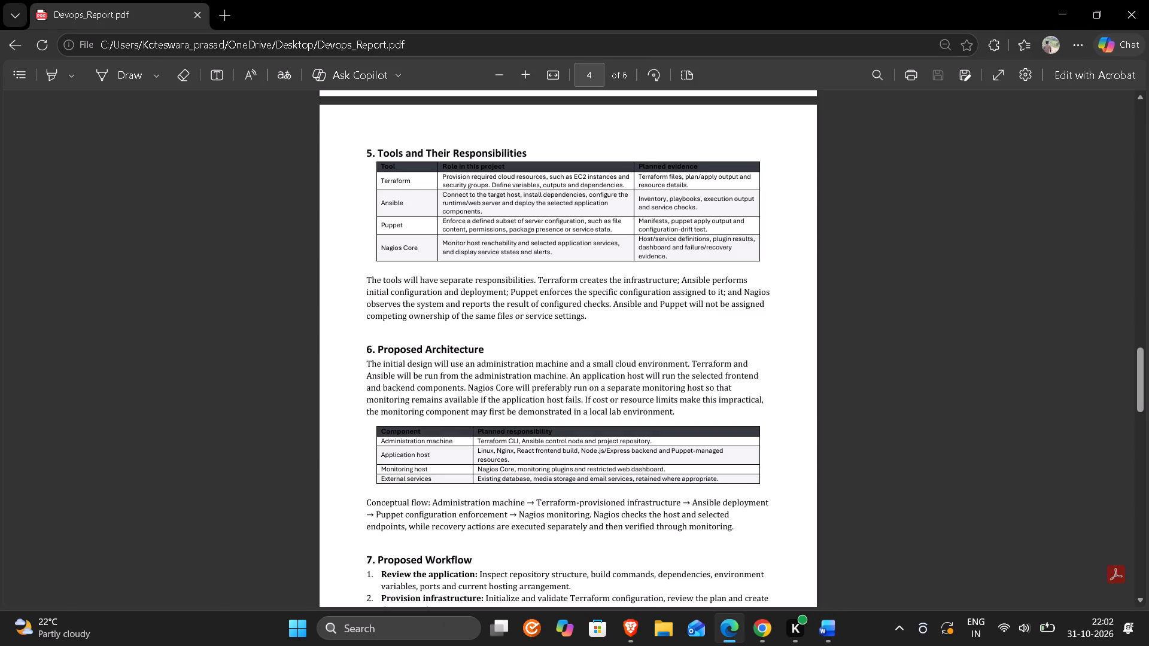
Apply white shading to the entire Component and Planned responsibility table under Proposed Architecture.
{"action": "scroll", "coordinate": [469, 343], "scroll_direction": "down", "scroll_amount": 1}
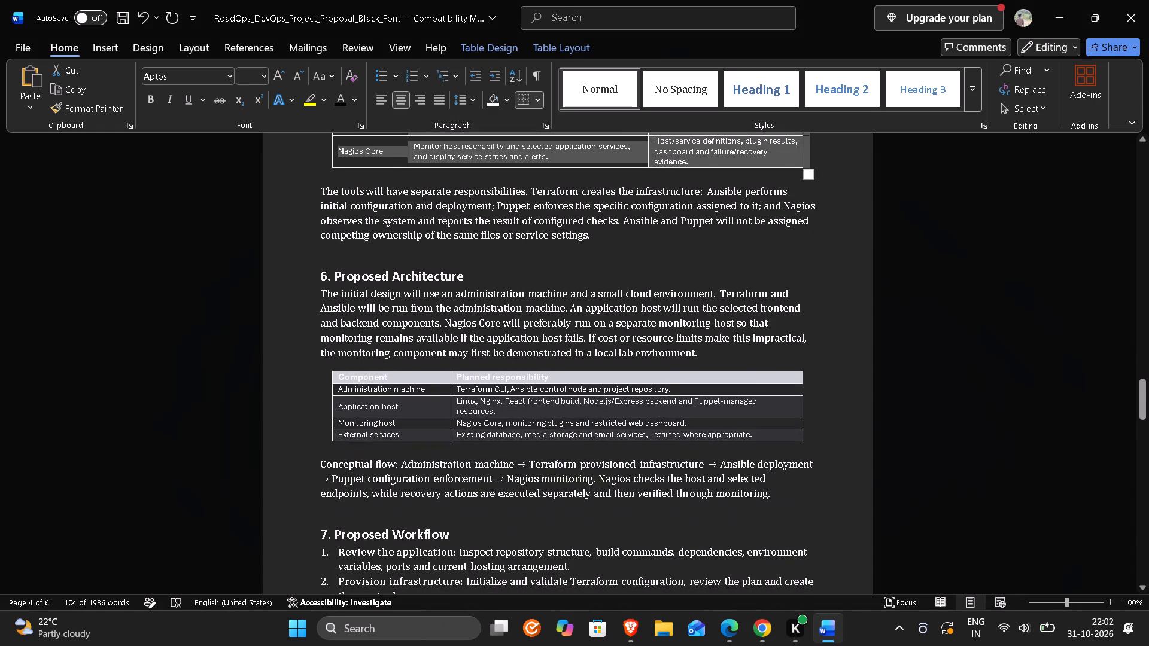
{"action": "left_click", "coordinate": [808, 271]}
{"action": "scroll", "coordinate": [808, 271], "scroll_direction": "down", "scroll_amount": 1}
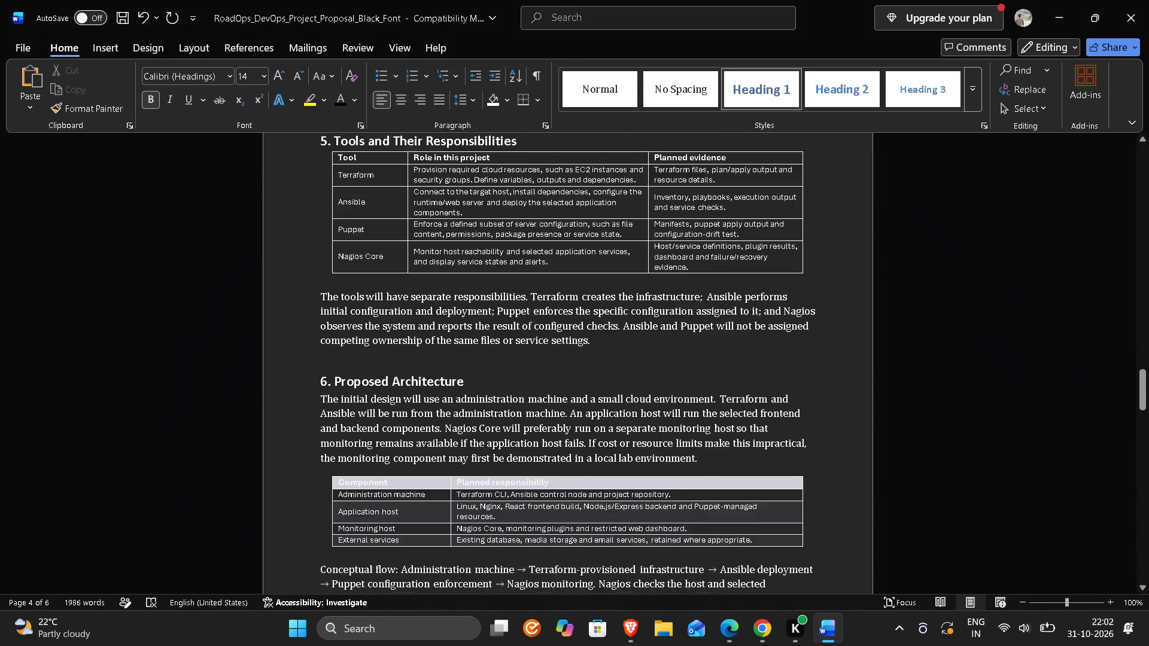
{"action": "scroll", "coordinate": [808, 271], "scroll_direction": "down", "scroll_amount": 1}
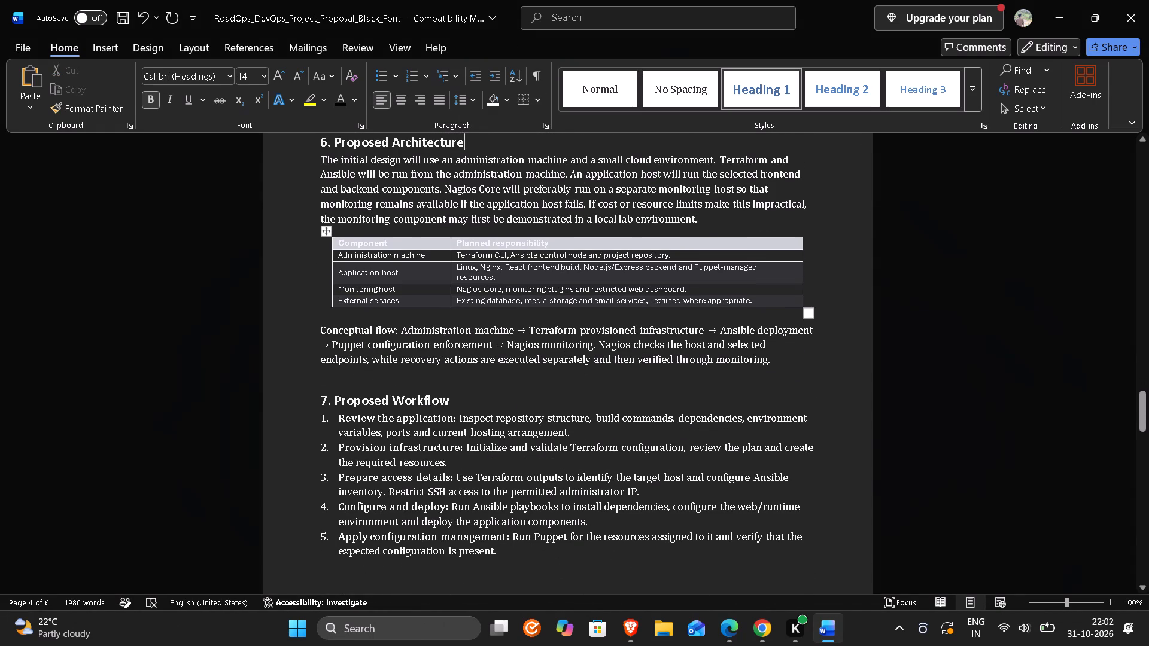
{"action": "left_click_drag", "start_coordinate": [549, 242], "coordinate": [467, 239]}
{"action": "left_click_drag", "start_coordinate": [467, 239], "coordinate": [339, 241]}
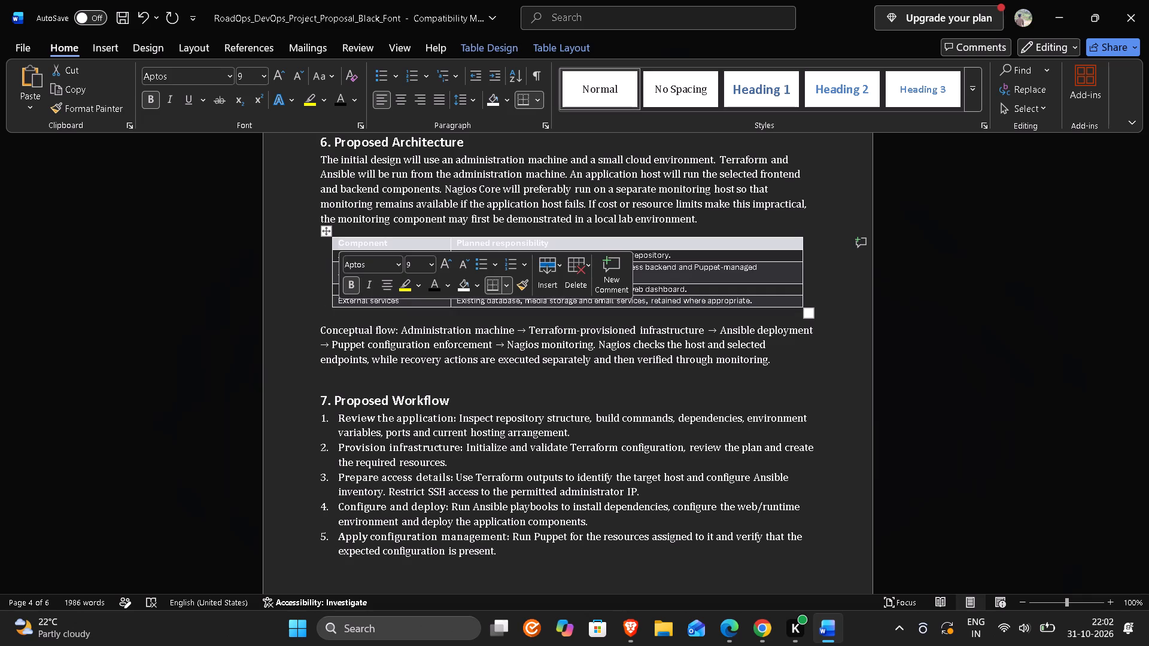
{"action": "left_click", "coordinate": [296, 331]}
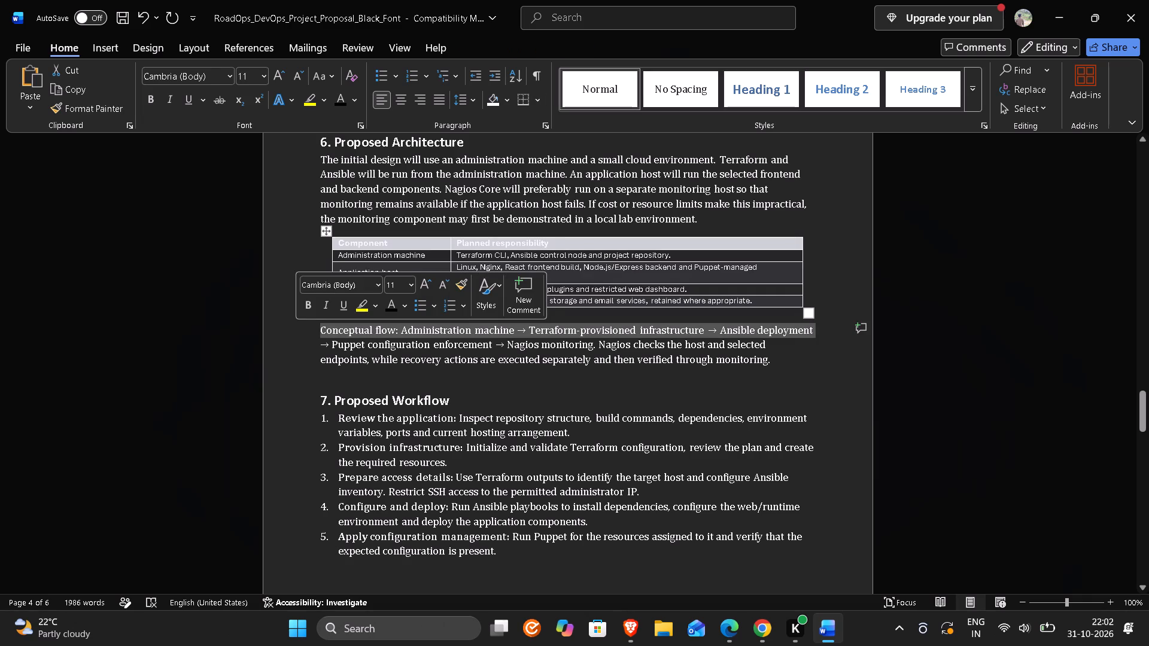
{"action": "left_click", "coordinate": [325, 233]}
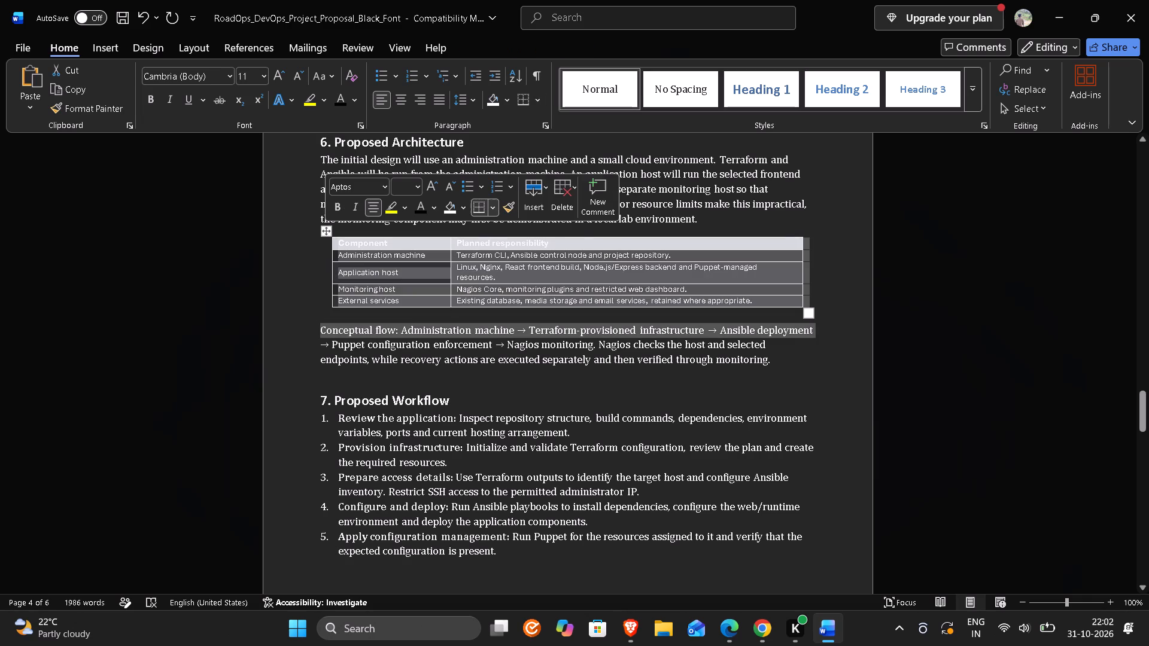
{"action": "left_click", "coordinate": [463, 207]}
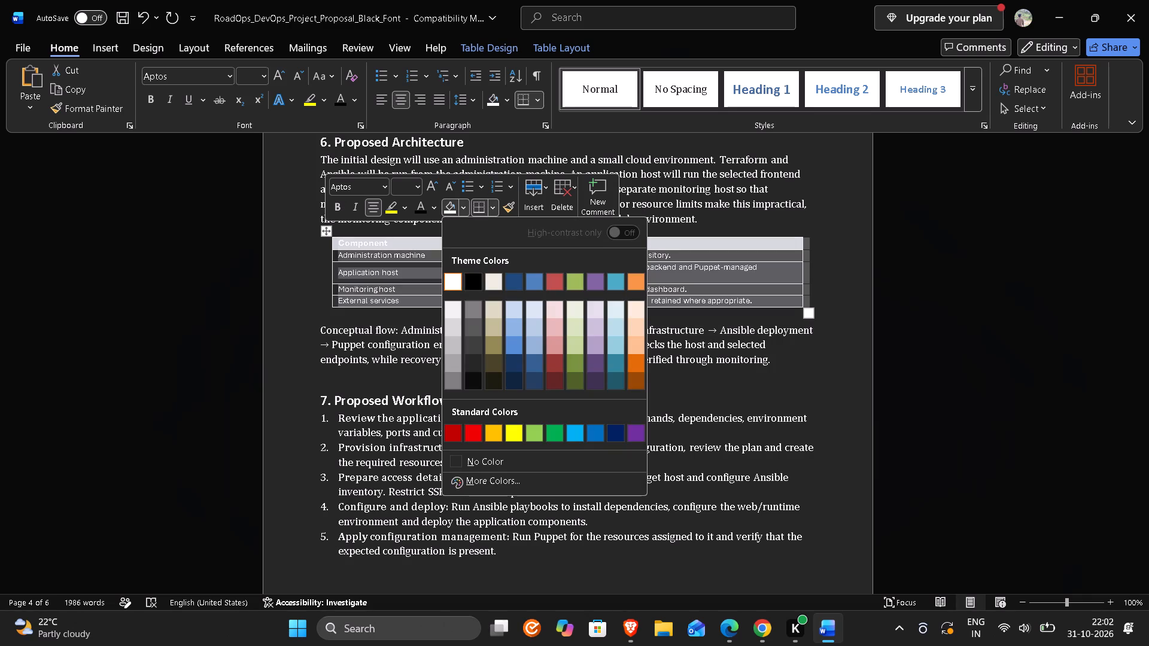
{"action": "left_click", "coordinate": [450, 206]}
{"action": "left_click", "coordinate": [279, 295]}
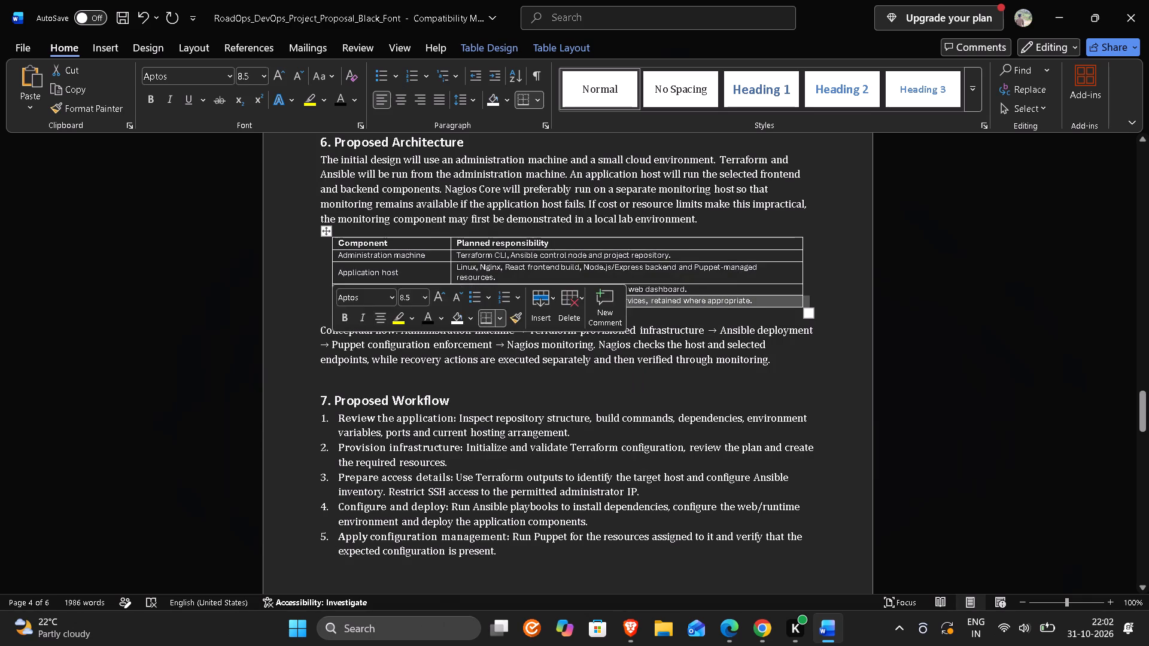
Apply white shading to the entire Implementation Plan table, including its Phase, Work to be carried out and Deliverable header row.
{"action": "scroll", "coordinate": [323, 361], "scroll_direction": "down", "scroll_amount": 2}
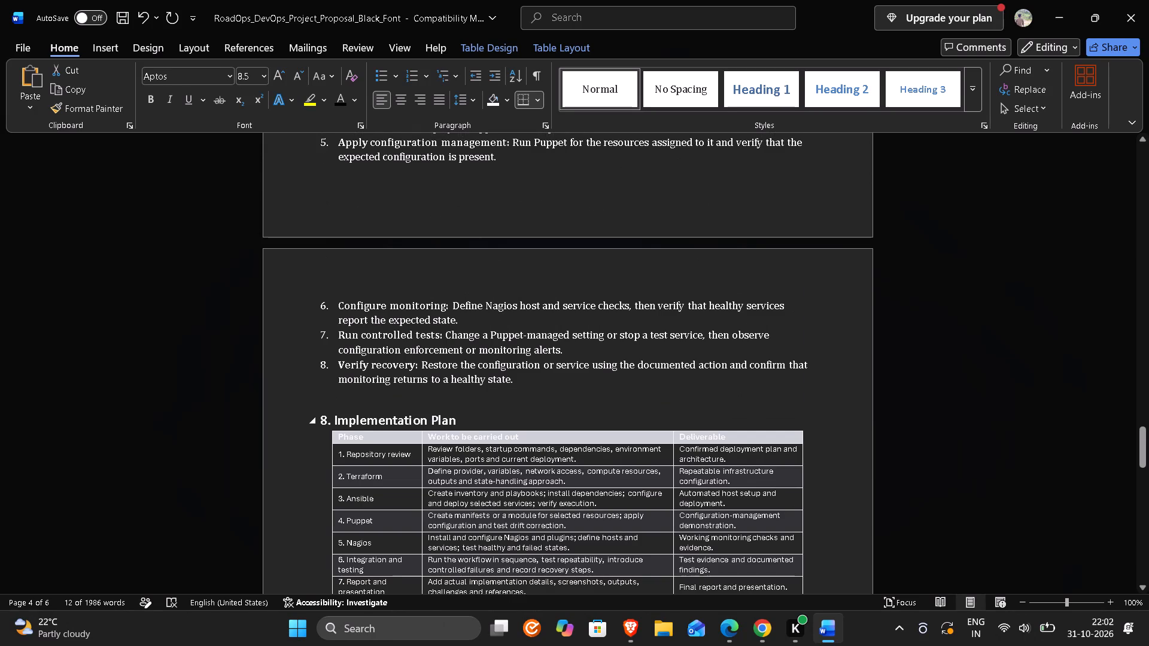
{"action": "scroll", "coordinate": [429, 423], "scroll_direction": "down", "scroll_amount": 1}
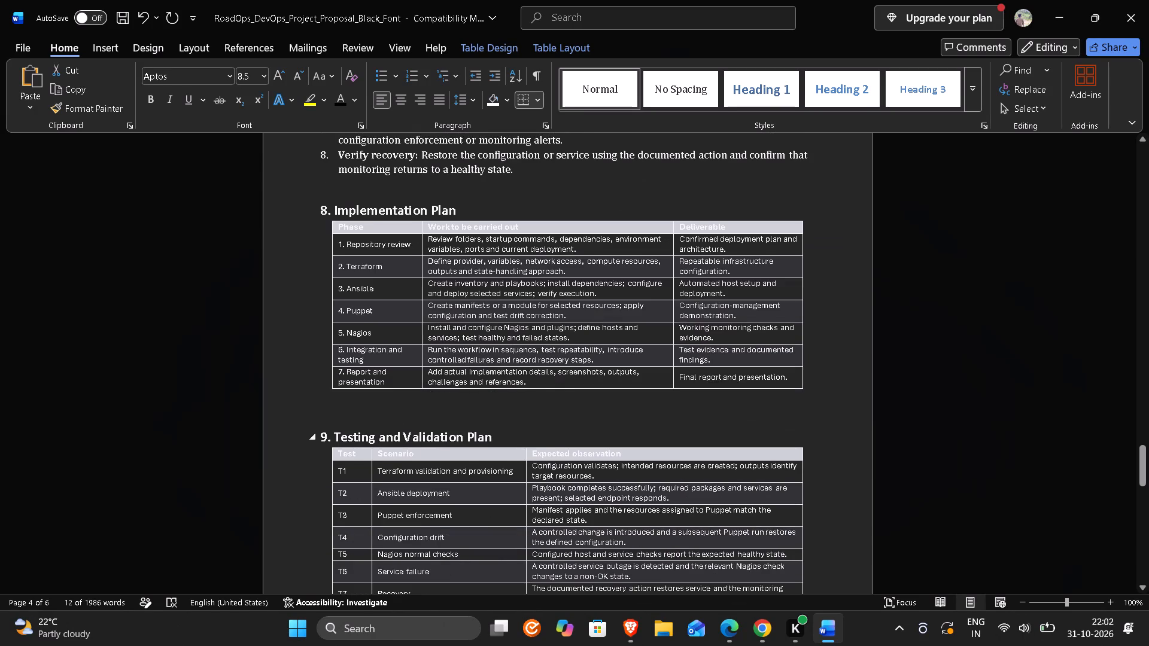
{"action": "left_click", "coordinate": [417, 319]}
{"action": "left_click", "coordinate": [375, 217]}
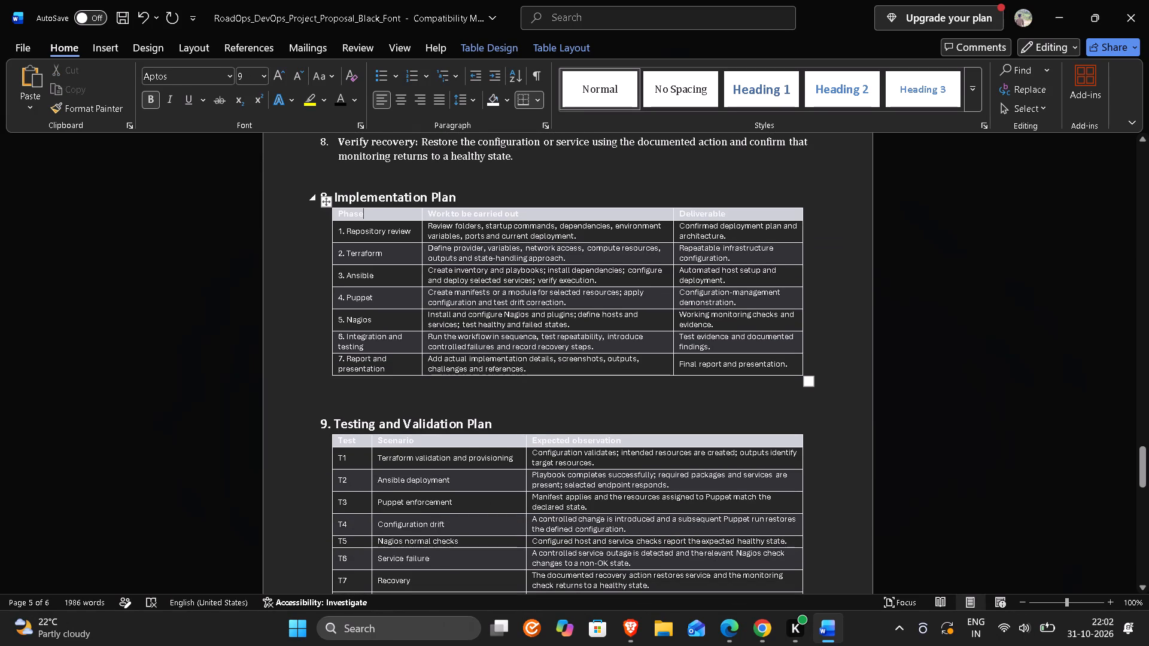
{"action": "left_click", "coordinate": [331, 204]}
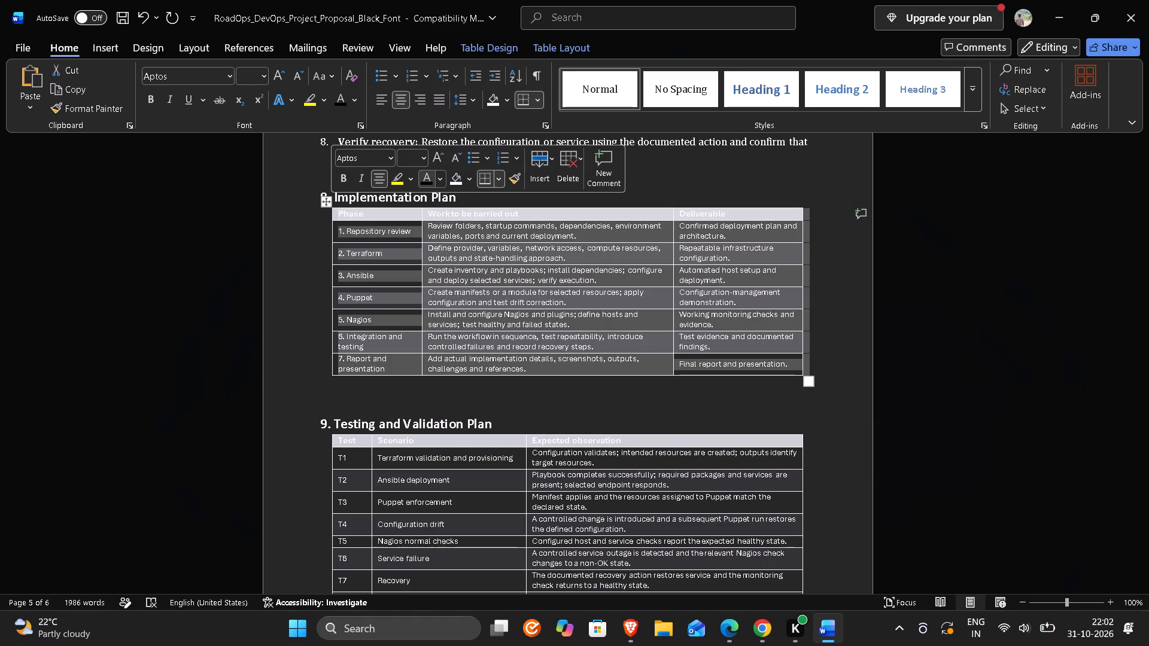
{"action": "left_click", "coordinate": [457, 178]}
{"action": "left_click", "coordinate": [693, 176]}
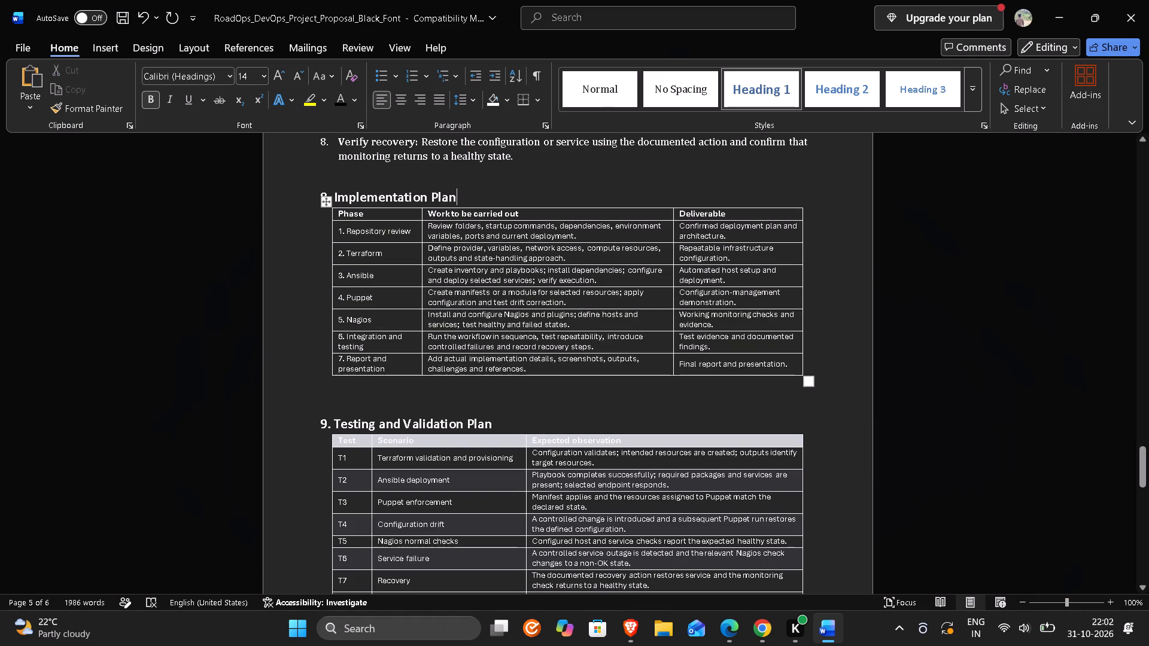
{"action": "left_click_drag", "start_coordinate": [730, 207], "coordinate": [582, 198]}
Set the font colour of the Implementation Plan table's Phase, Work to be carried out and Deliverable header row to black.
{"action": "left_click_drag", "start_coordinate": [735, 217], "coordinate": [536, 217]}
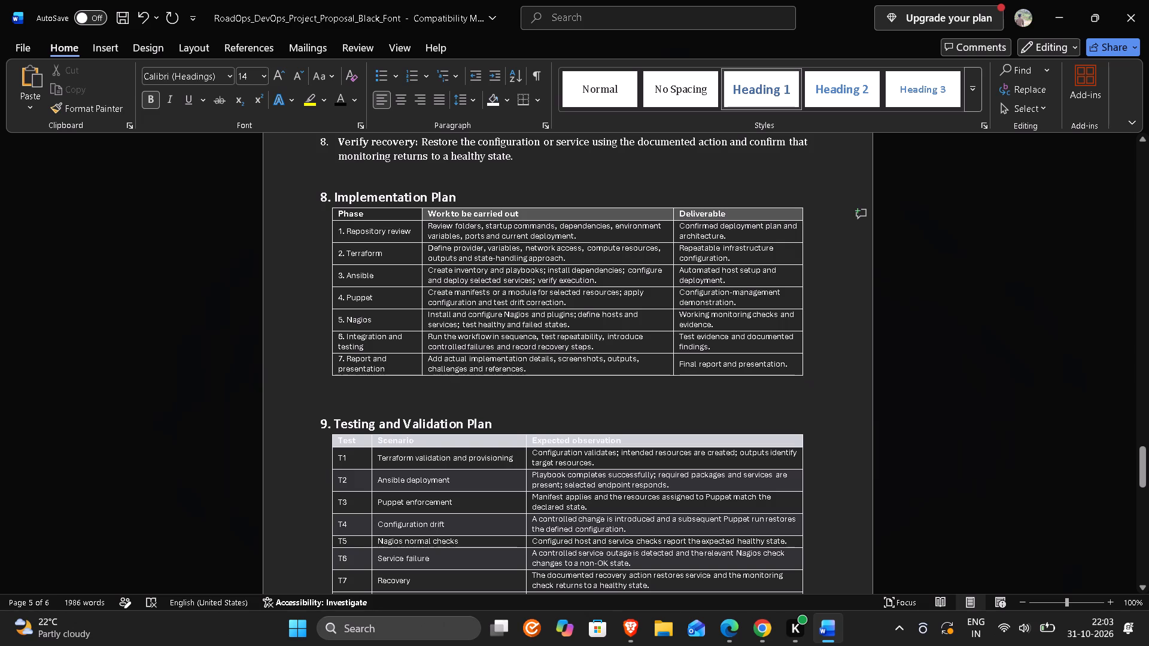
{"action": "left_click_drag", "start_coordinate": [536, 217], "coordinate": [340, 213]}
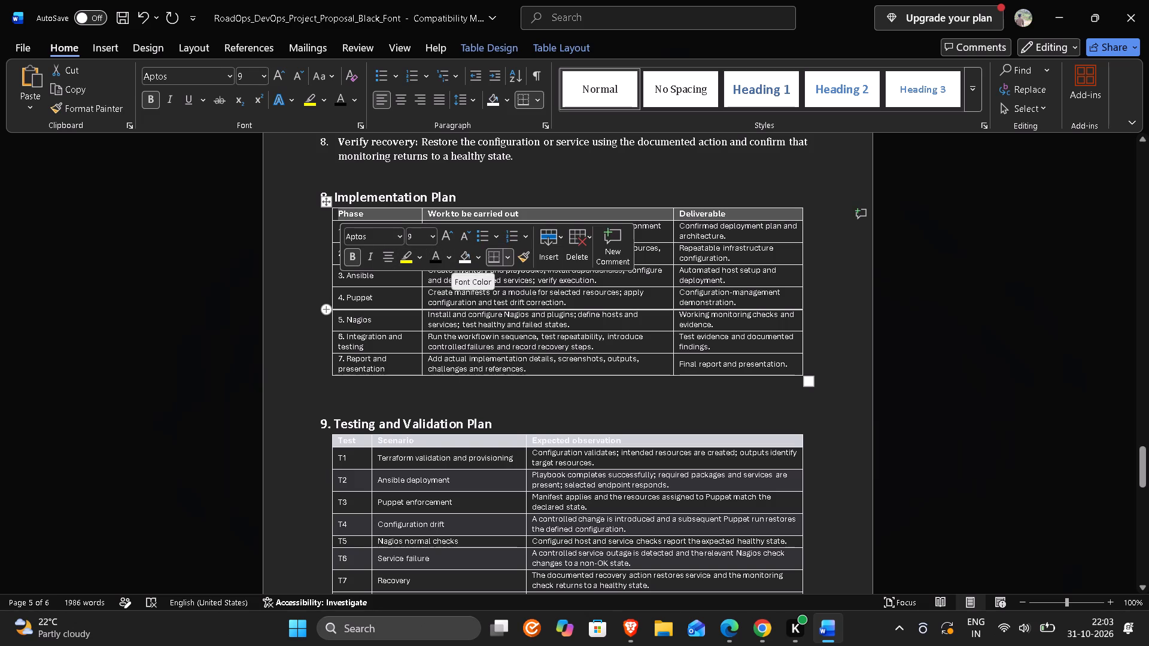
{"action": "left_click", "coordinate": [435, 265]}
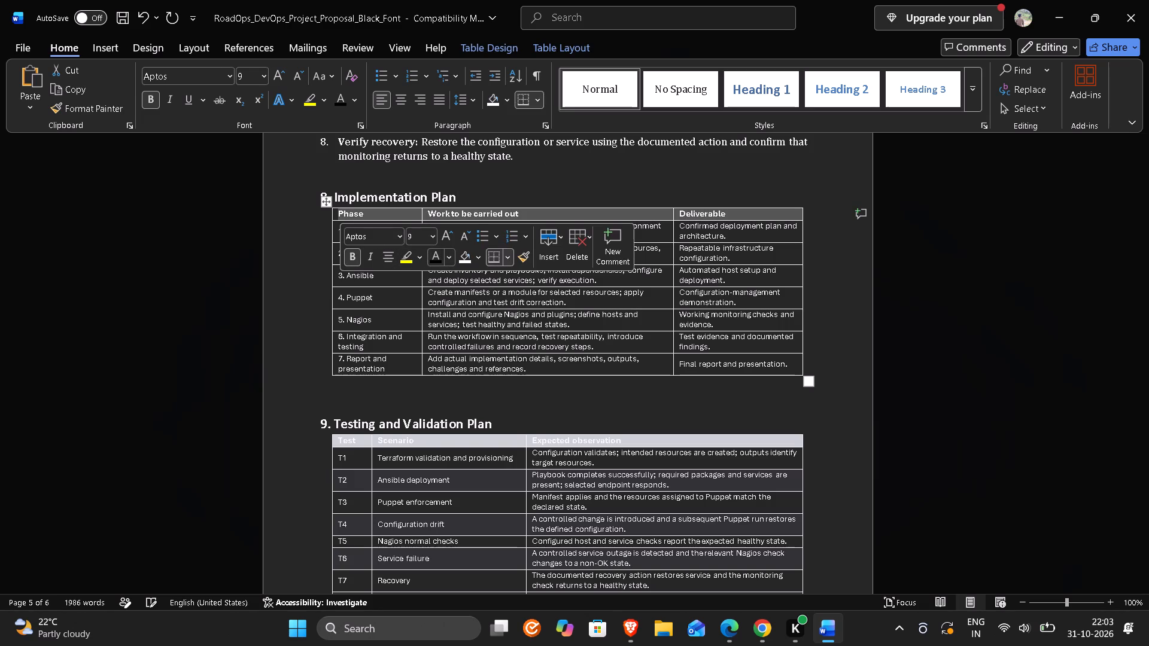
{"action": "left_click", "coordinate": [308, 287]}
Set the font colour of the Testing and Validation Plan table's Test, Scenario and Expected observation header row to black.
{"action": "scroll", "coordinate": [455, 351], "scroll_direction": "down", "scroll_amount": 1}
{"action": "left_click", "coordinate": [564, 317]}
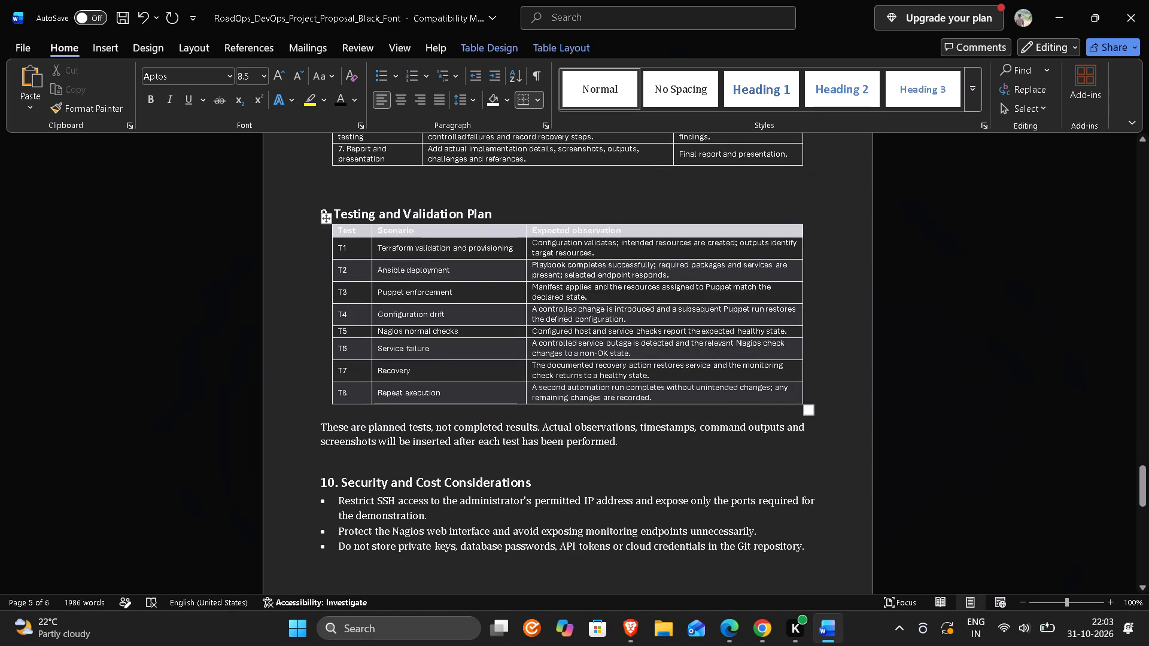
{"action": "left_click_drag", "start_coordinate": [624, 230], "coordinate": [425, 244]}
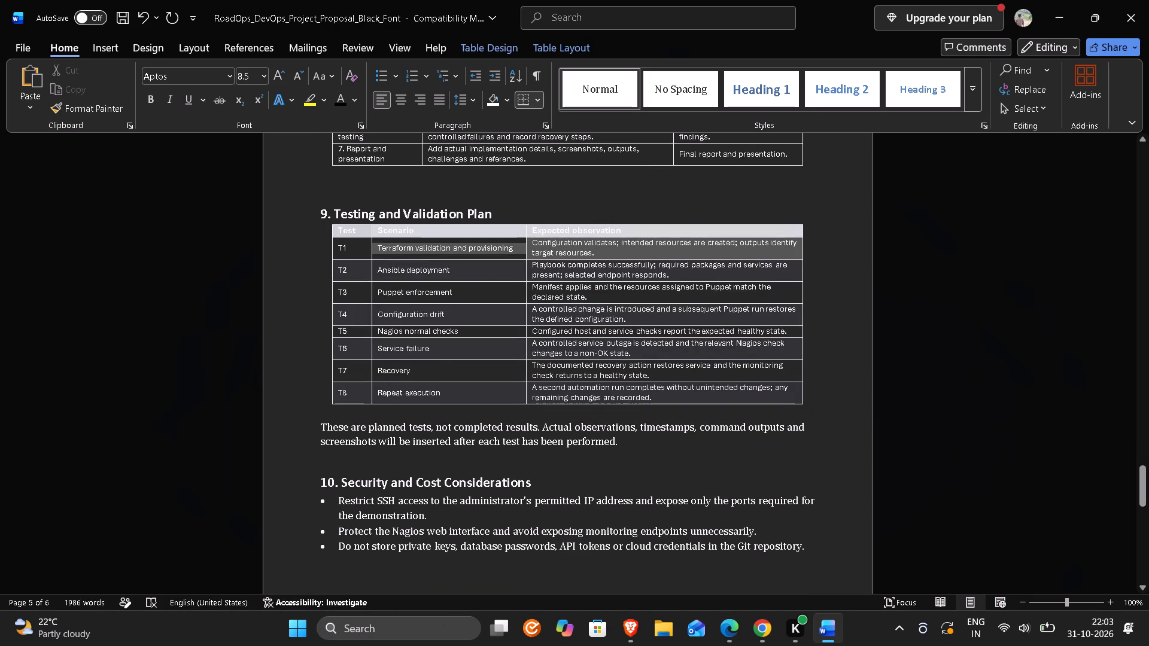
{"action": "left_click_drag", "start_coordinate": [425, 244], "coordinate": [336, 230]}
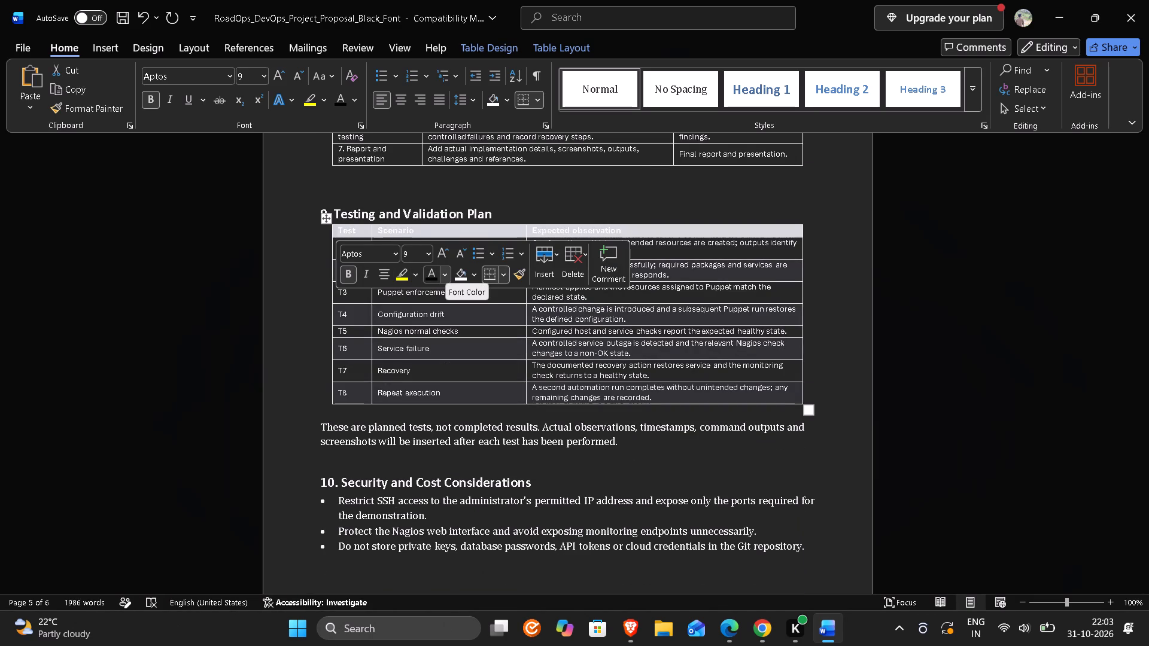
{"action": "left_click", "coordinate": [429, 275]}
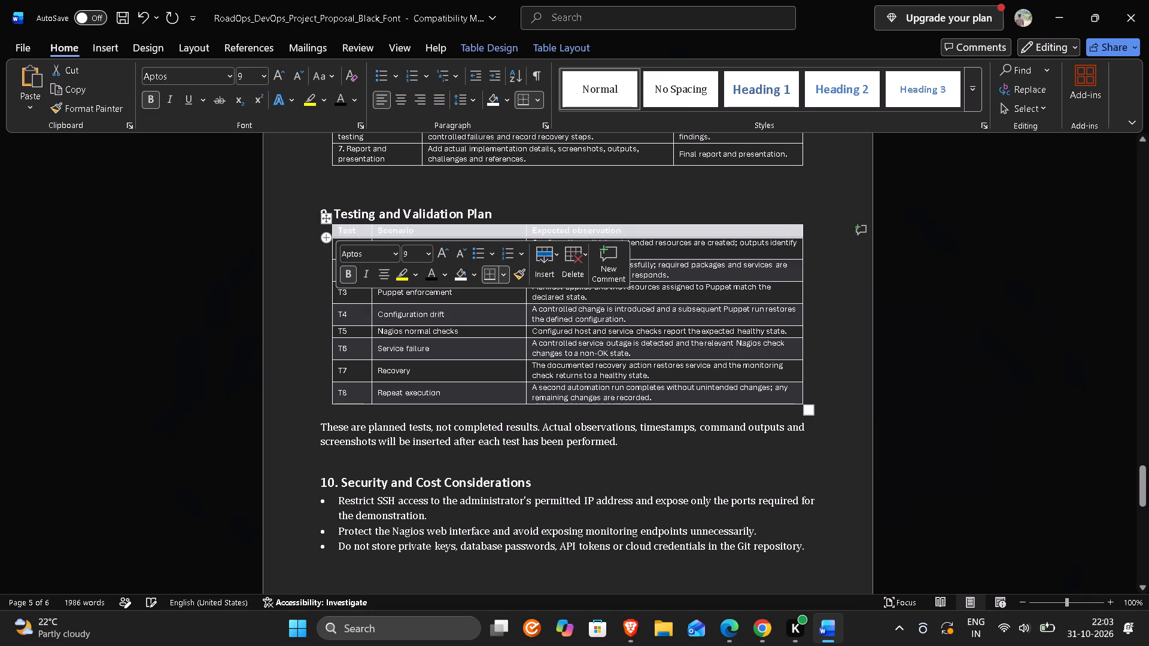
{"action": "left_click", "coordinate": [315, 246]}
{"action": "left_click", "coordinate": [408, 293]}
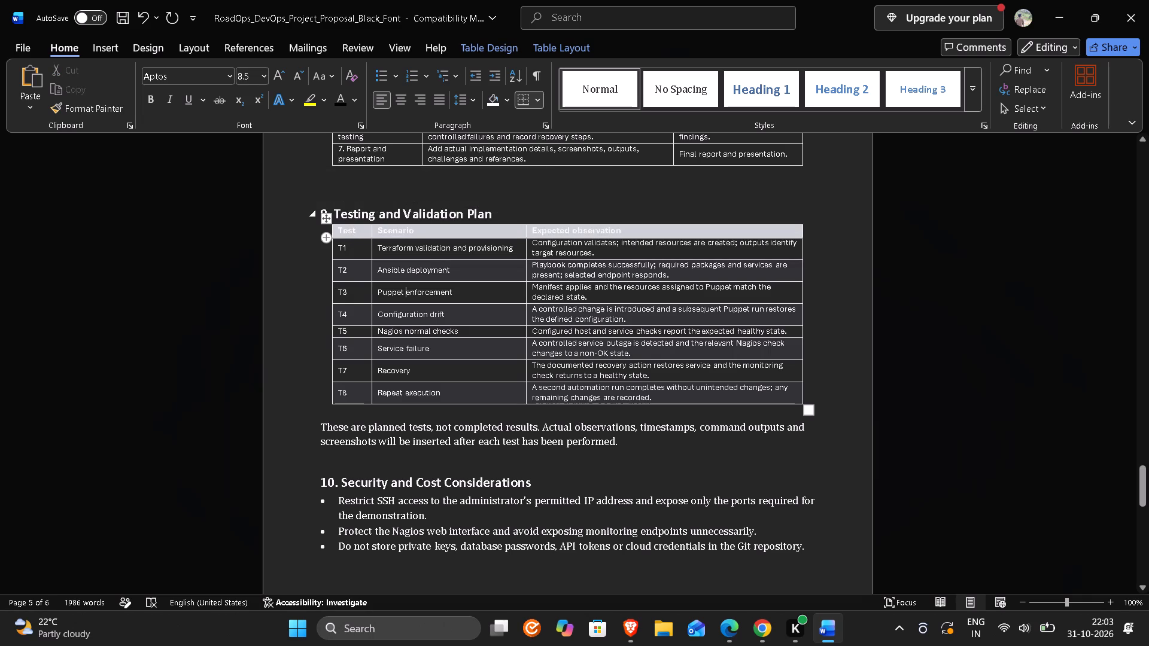
Apply white shading to the entire Testing and Validation Plan table.
{"action": "left_click", "coordinate": [325, 218]}
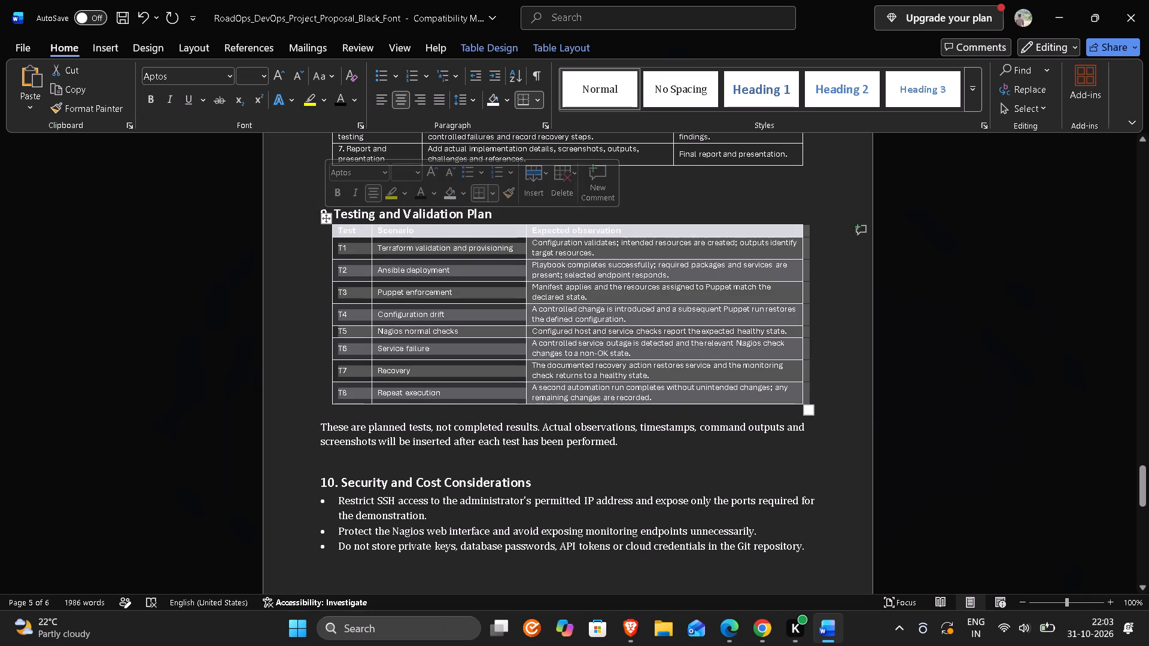
{"action": "left_click", "coordinate": [452, 196]}
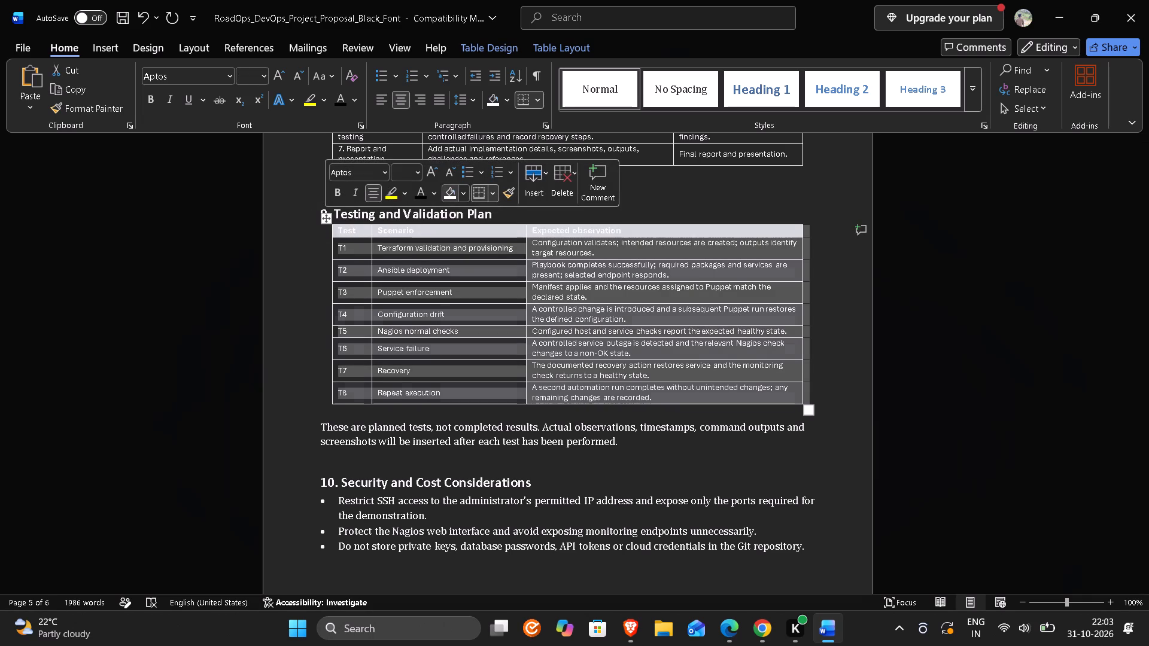
{"action": "left_click", "coordinate": [858, 382]}
Start saving a copy of the proposal in the Desktop folder under the file name Devops_Report.
{"action": "scroll", "coordinate": [858, 382], "scroll_direction": "down", "scroll_amount": 7}
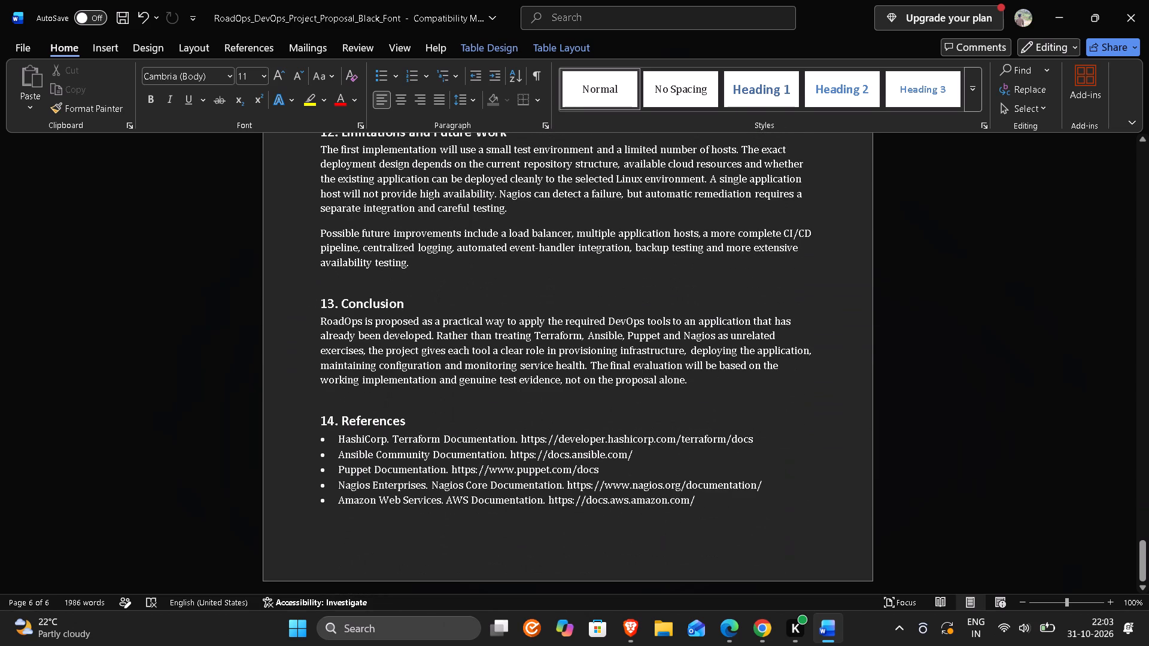
{"action": "left_click", "coordinate": [28, 45]}
{"action": "left_click", "coordinate": [41, 285]}
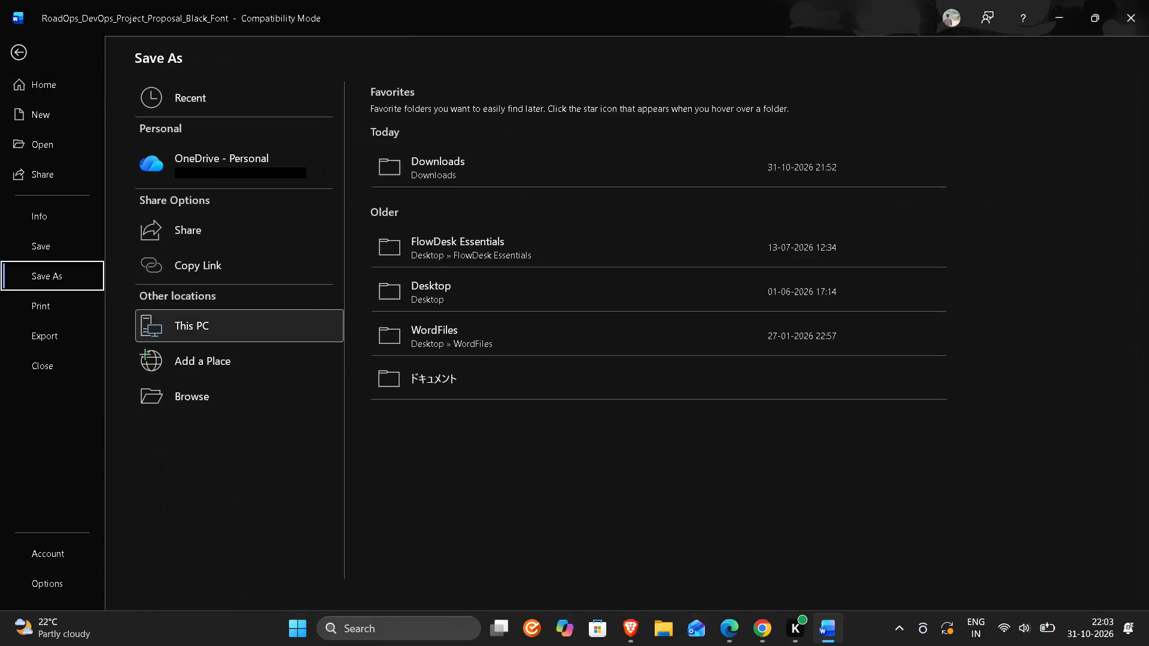
{"action": "left_click", "coordinate": [187, 397]}
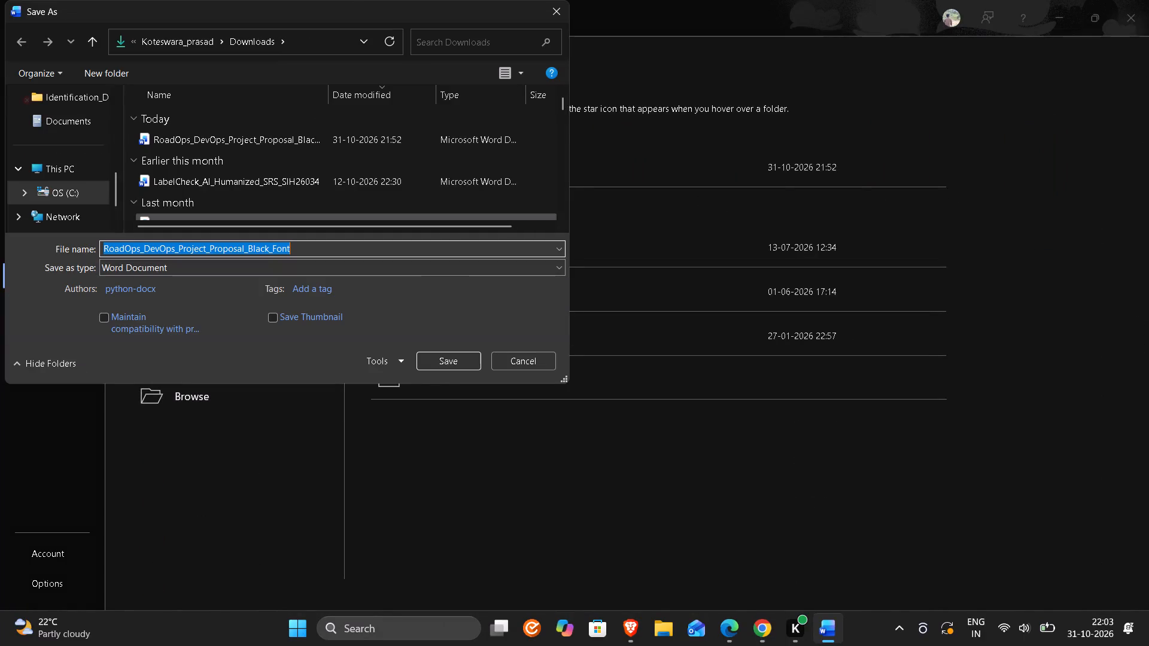
{"action": "scroll", "coordinate": [73, 138], "scroll_direction": "up", "scroll_amount": 6}
{"action": "left_click", "coordinate": [69, 197]}
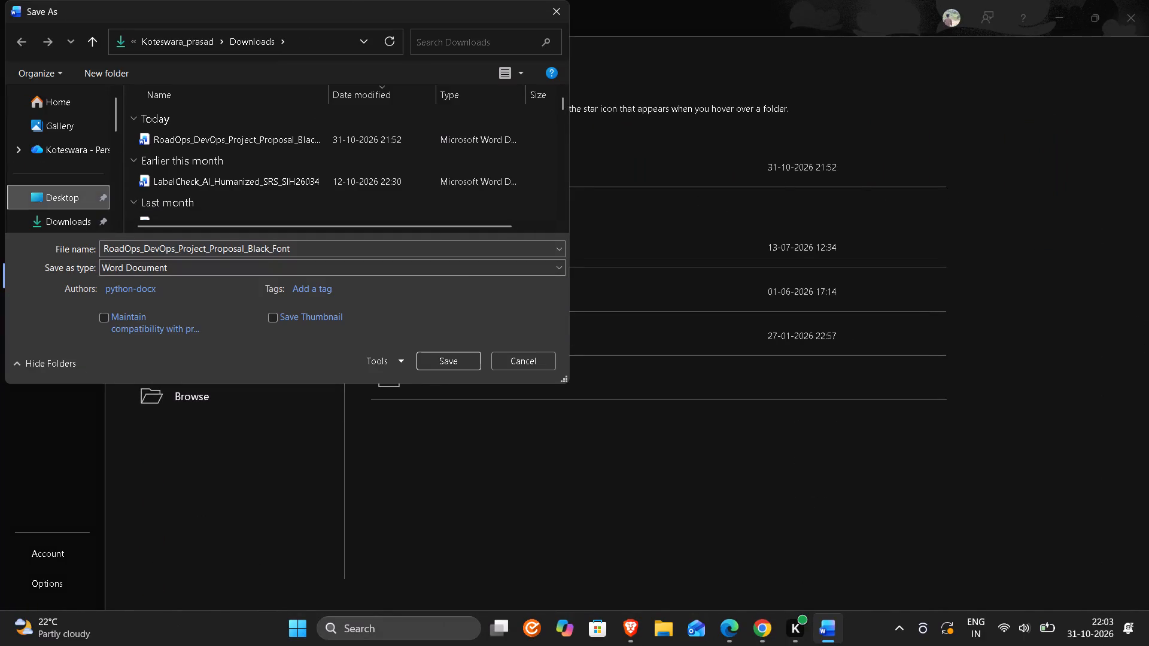
{"action": "left_click", "coordinate": [298, 247]}
{"action": "key", "text": "BackSpace"}
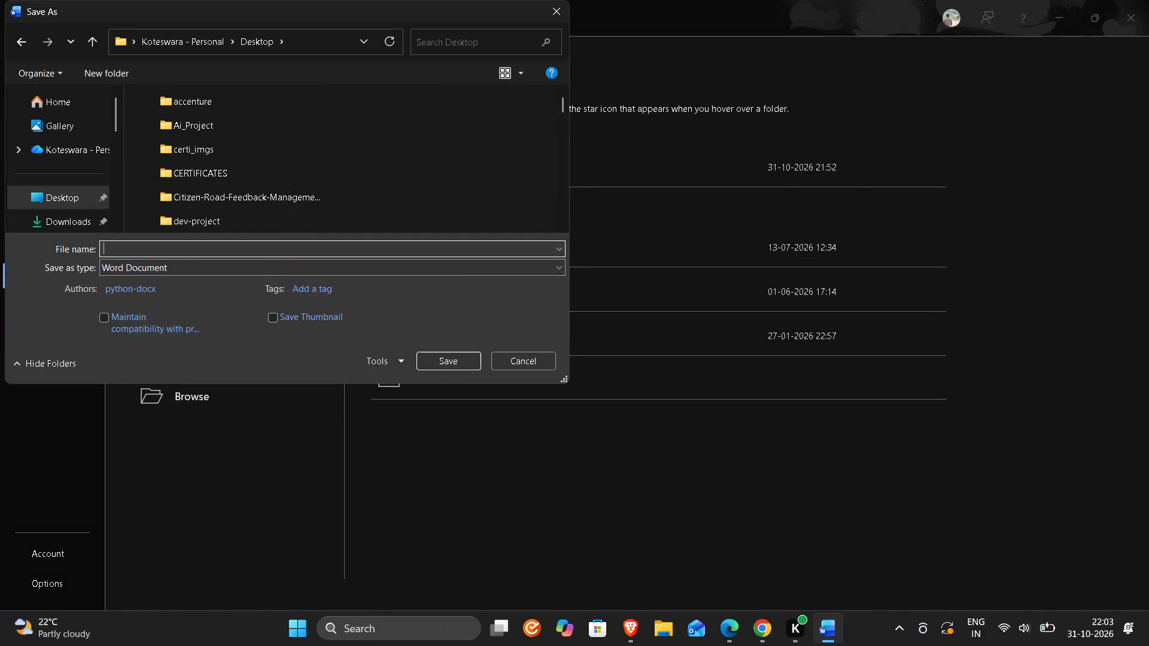
{"action": "type", "text": "Devops"}
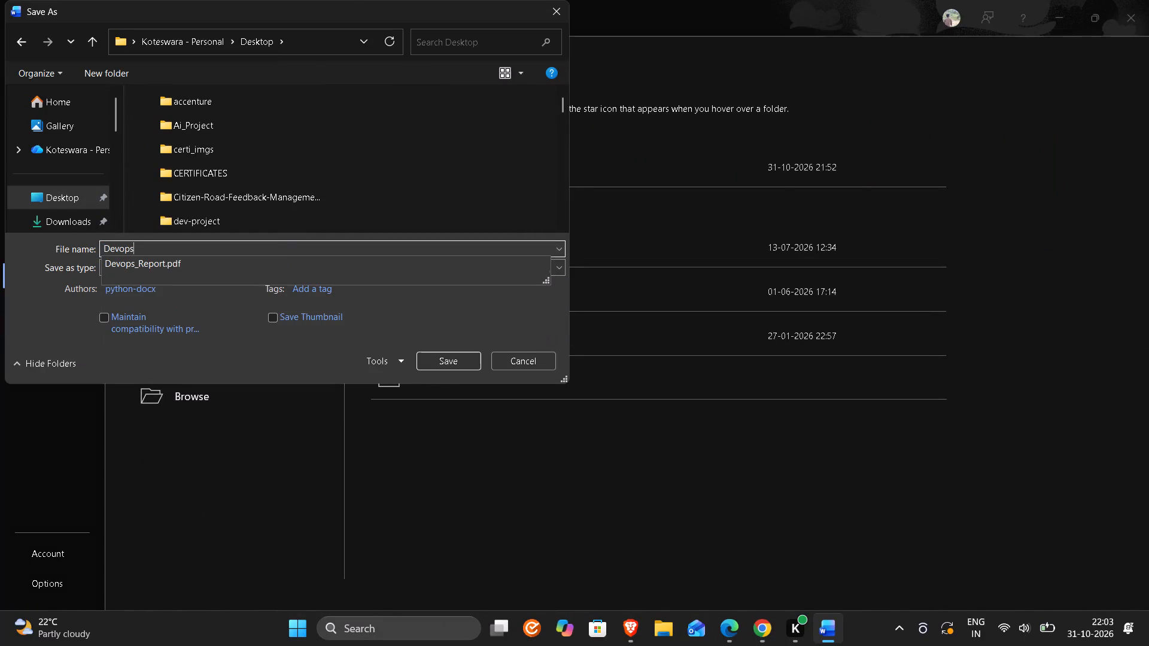
{"action": "type", "text": "_Report"}
{"action": "left_click", "coordinate": [418, 313]}
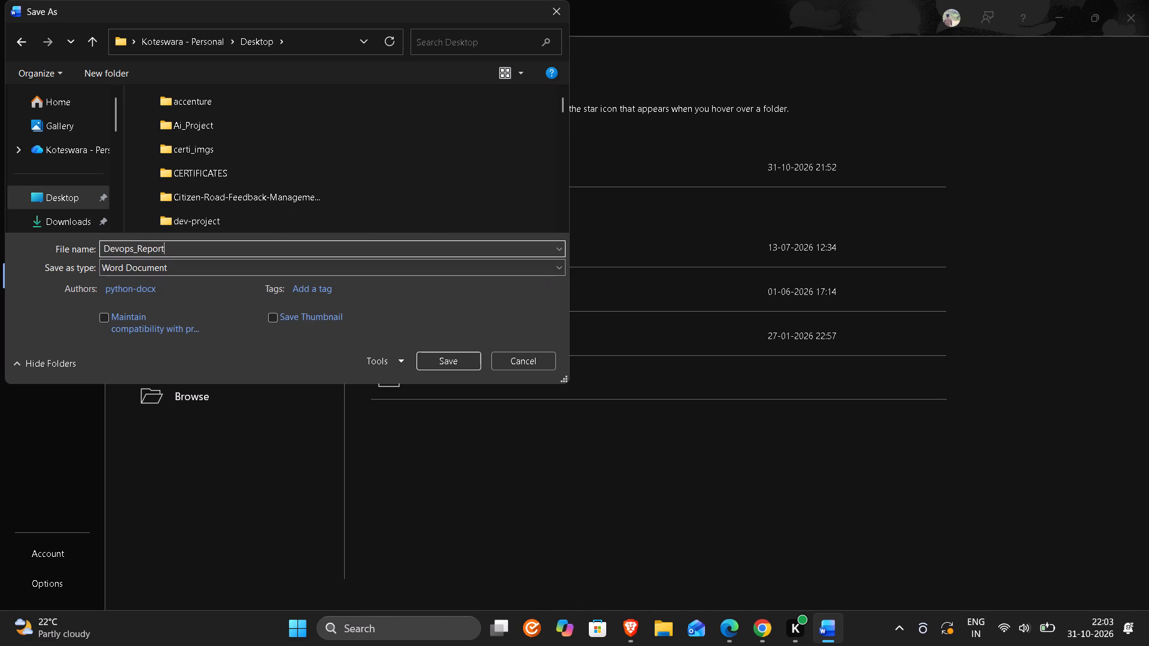
Choose PDF as the file format and save Devops_Report to the Desktop, replacing the existing file.
{"action": "left_click", "coordinate": [341, 268]}
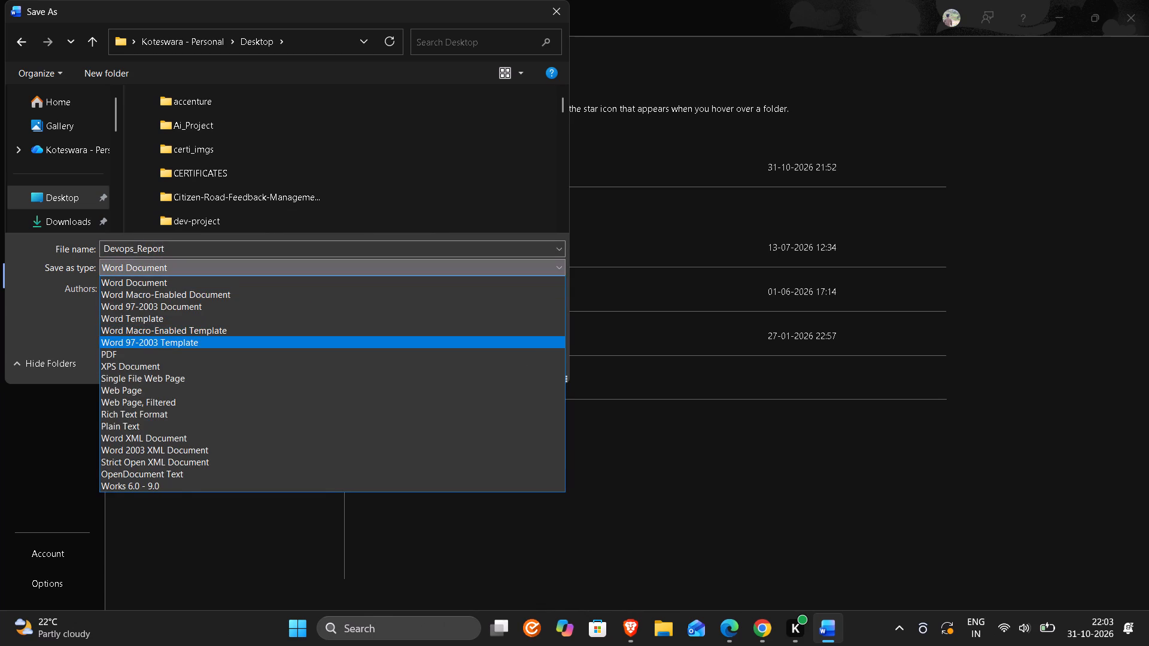
{"action": "left_click", "coordinate": [159, 347]}
{"action": "left_click", "coordinate": [262, 266]}
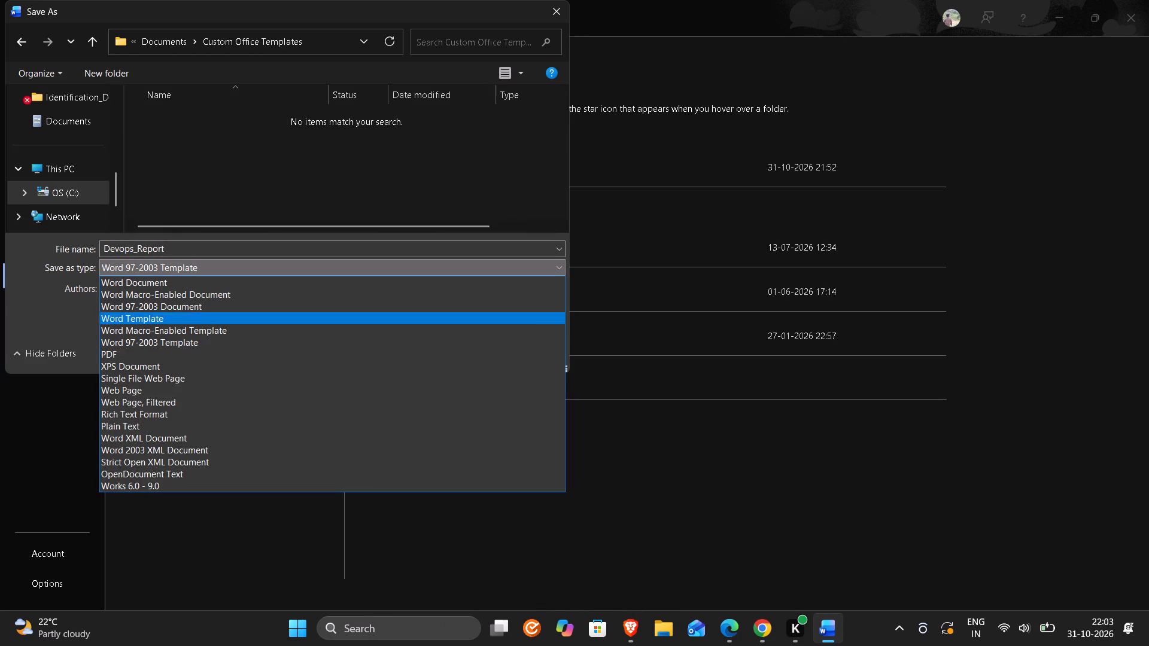
{"action": "left_click", "coordinate": [147, 357]}
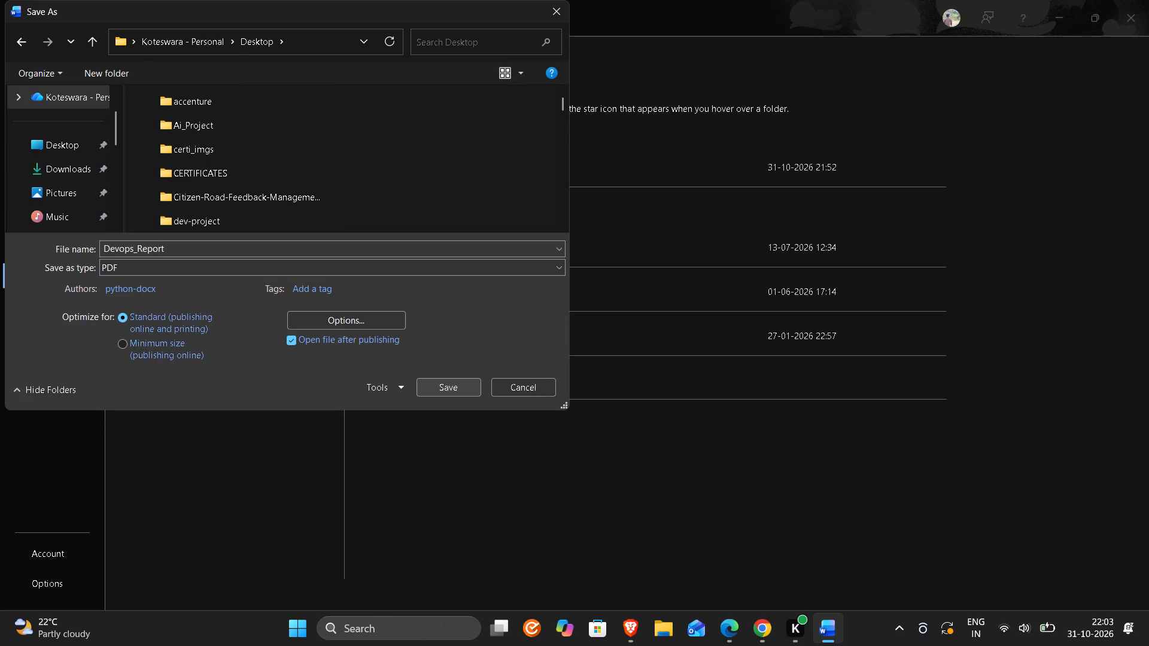
{"action": "left_click", "coordinate": [55, 145]}
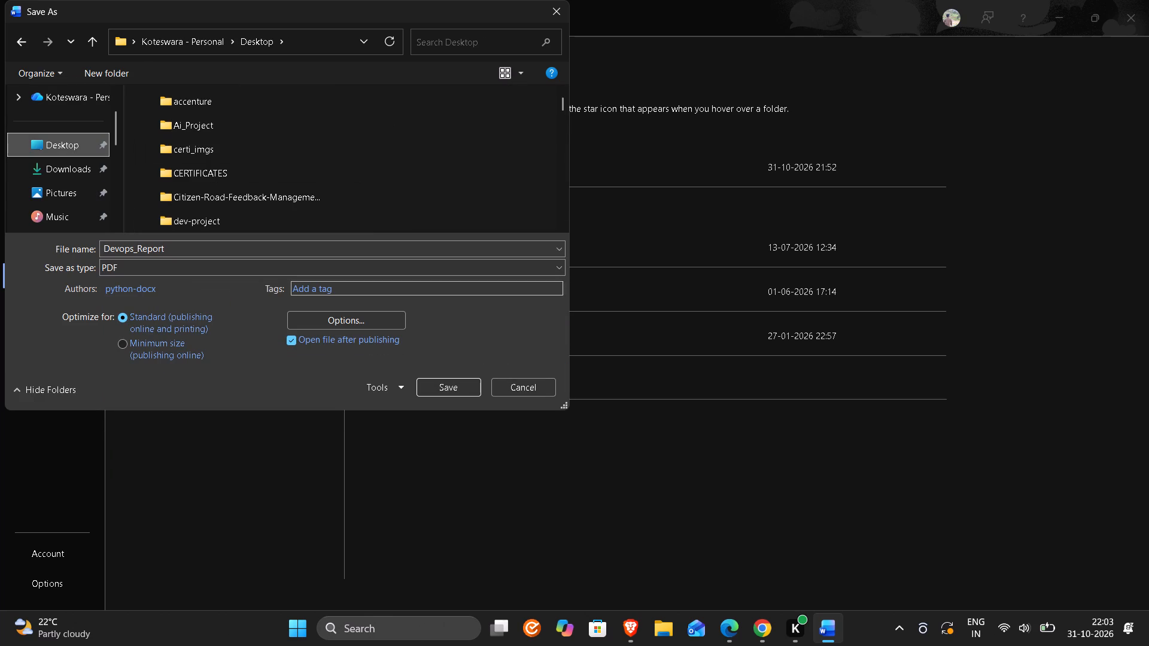
{"action": "left_click", "coordinate": [434, 385]}
{"action": "left_click", "coordinate": [331, 243]}
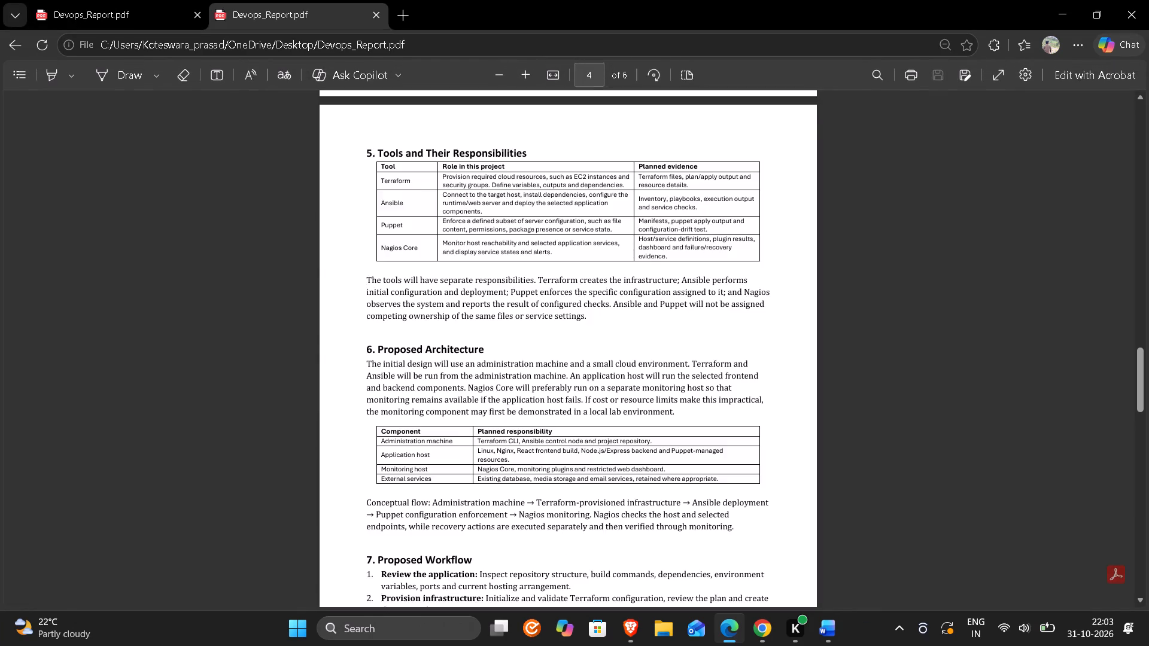
Review the exported Devops_Report PDF in Edge from cover page to References, checking the tables and layout, and close the browser.
{"action": "scroll", "coordinate": [625, 316], "scroll_direction": "up", "scroll_amount": 12}
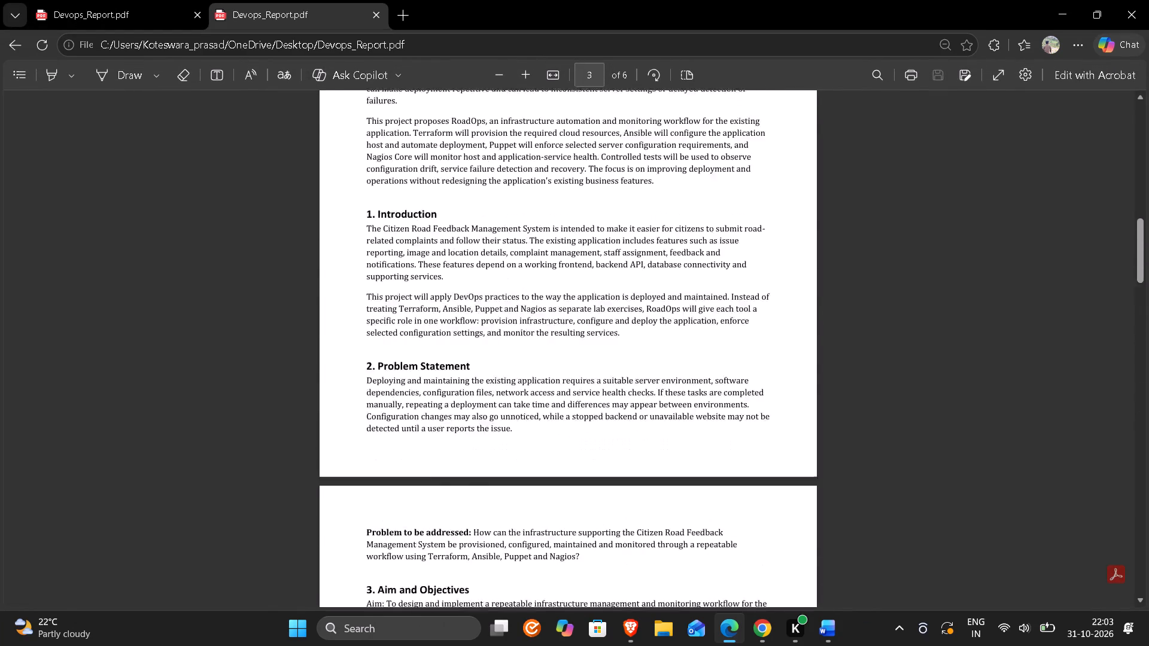
{"action": "scroll", "coordinate": [625, 316], "scroll_direction": "up", "scroll_amount": 2}
{"action": "scroll", "coordinate": [625, 316], "scroll_direction": "down", "scroll_amount": 1}
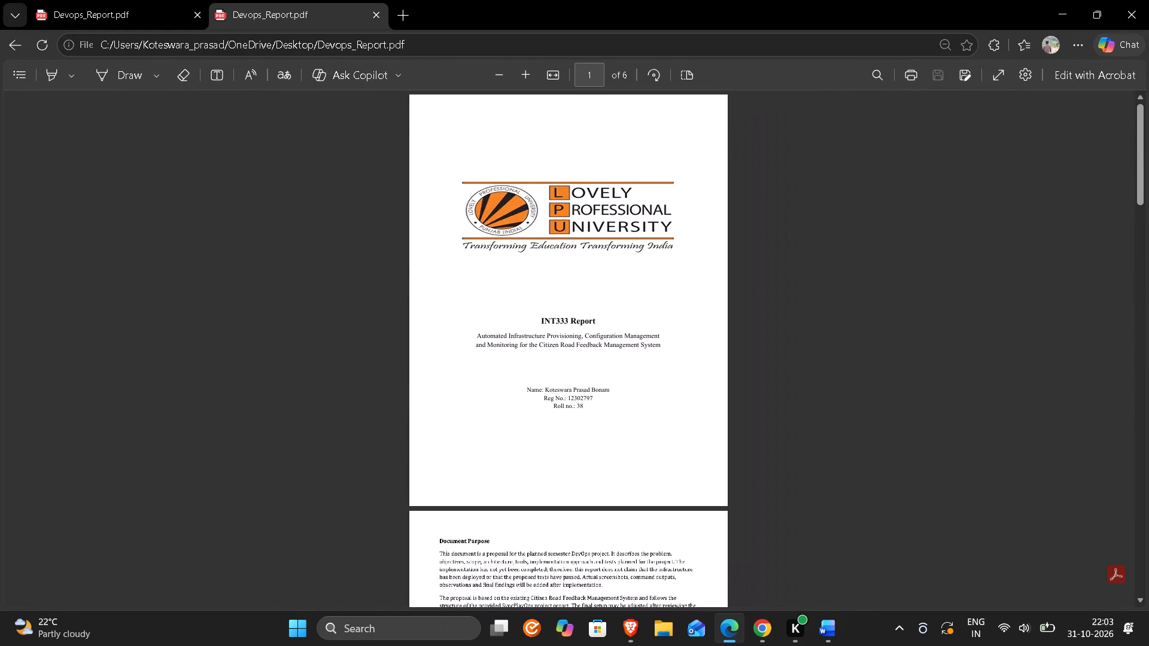
{"action": "scroll", "coordinate": [625, 316], "scroll_direction": "down", "scroll_amount": 2}
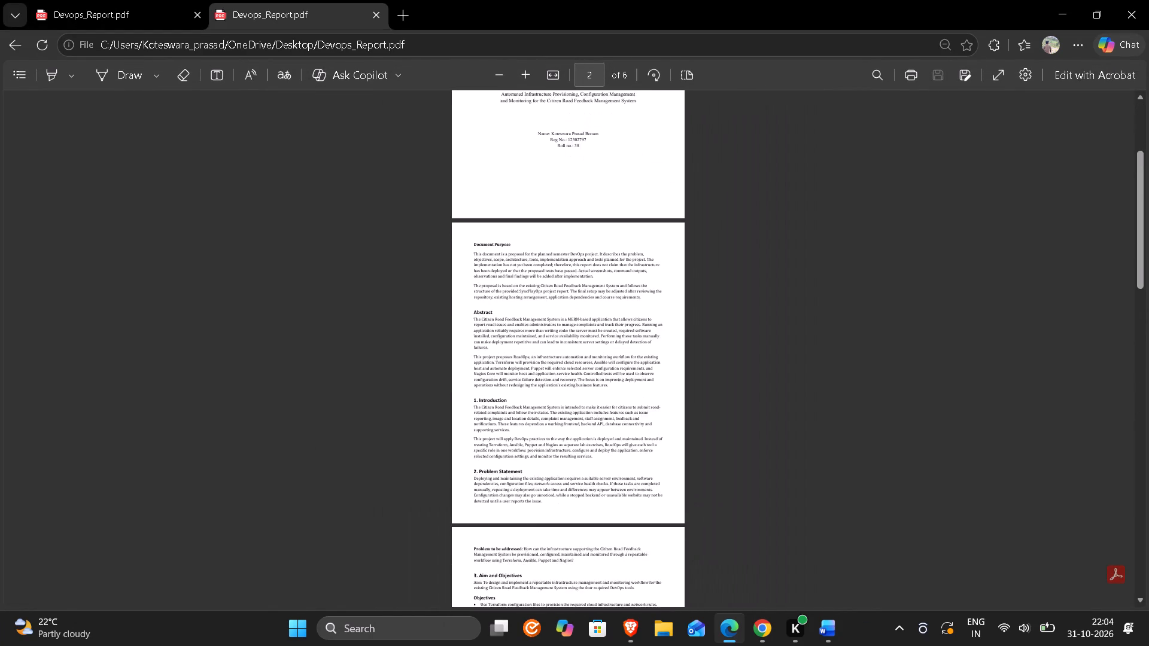
{"action": "scroll", "coordinate": [625, 316], "scroll_direction": "down", "scroll_amount": 2}
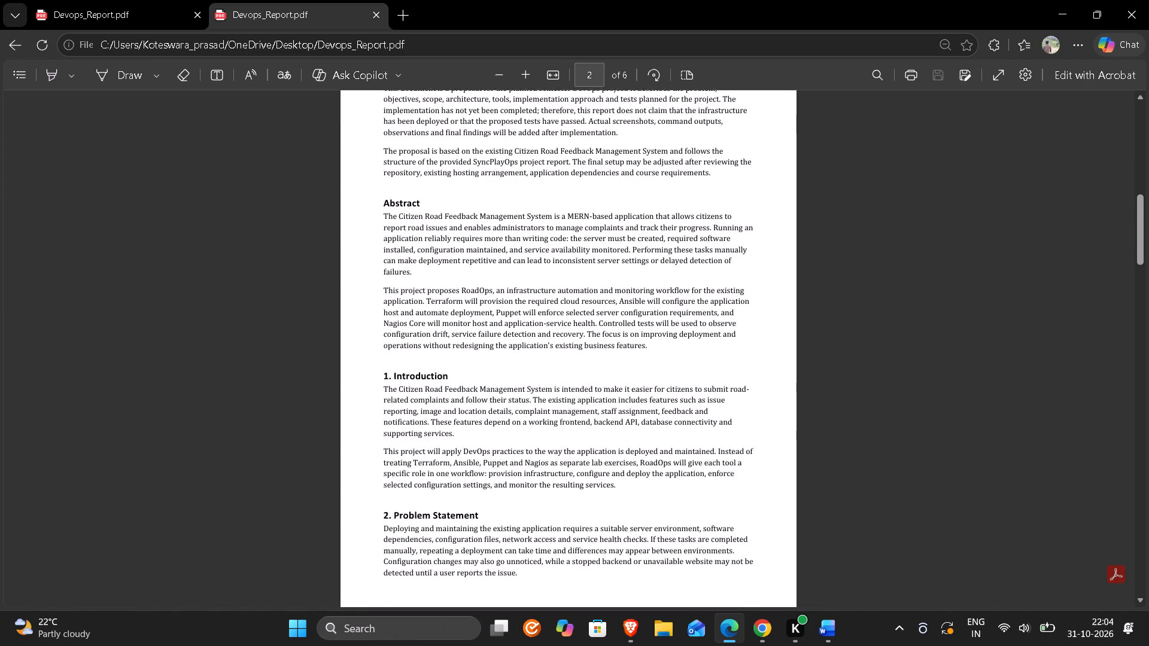
{"action": "scroll", "coordinate": [625, 316], "scroll_direction": "down", "scroll_amount": 6}
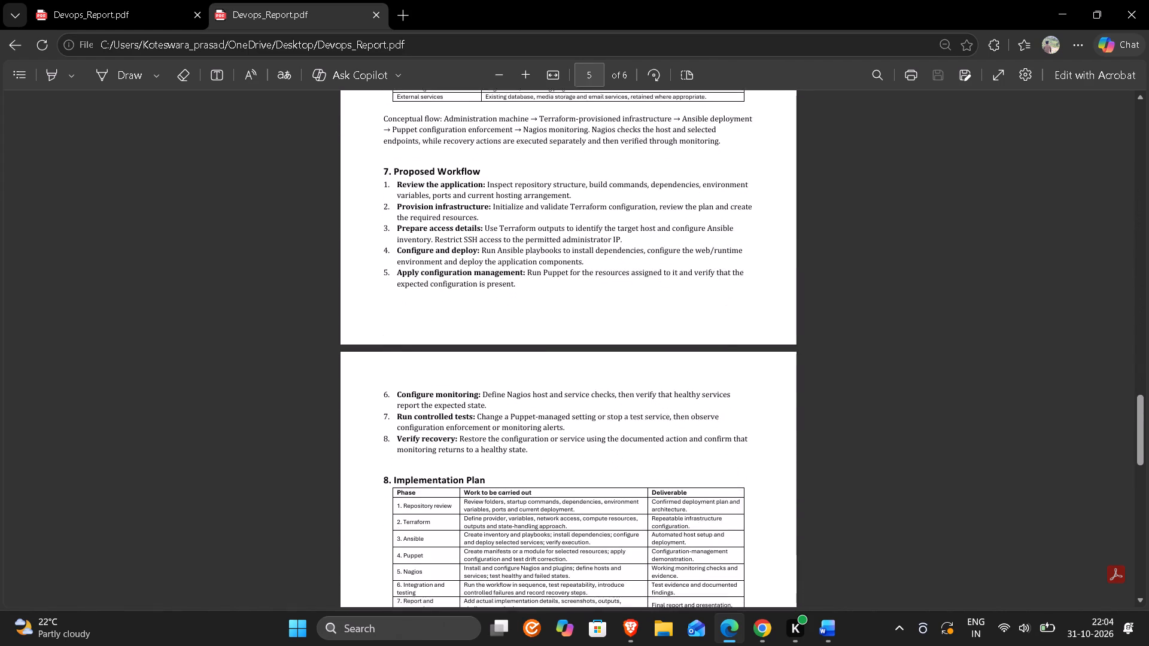
{"action": "scroll", "coordinate": [625, 316], "scroll_direction": "up", "scroll_amount": 2}
{"action": "scroll", "coordinate": [625, 316], "scroll_direction": "down", "scroll_amount": 2}
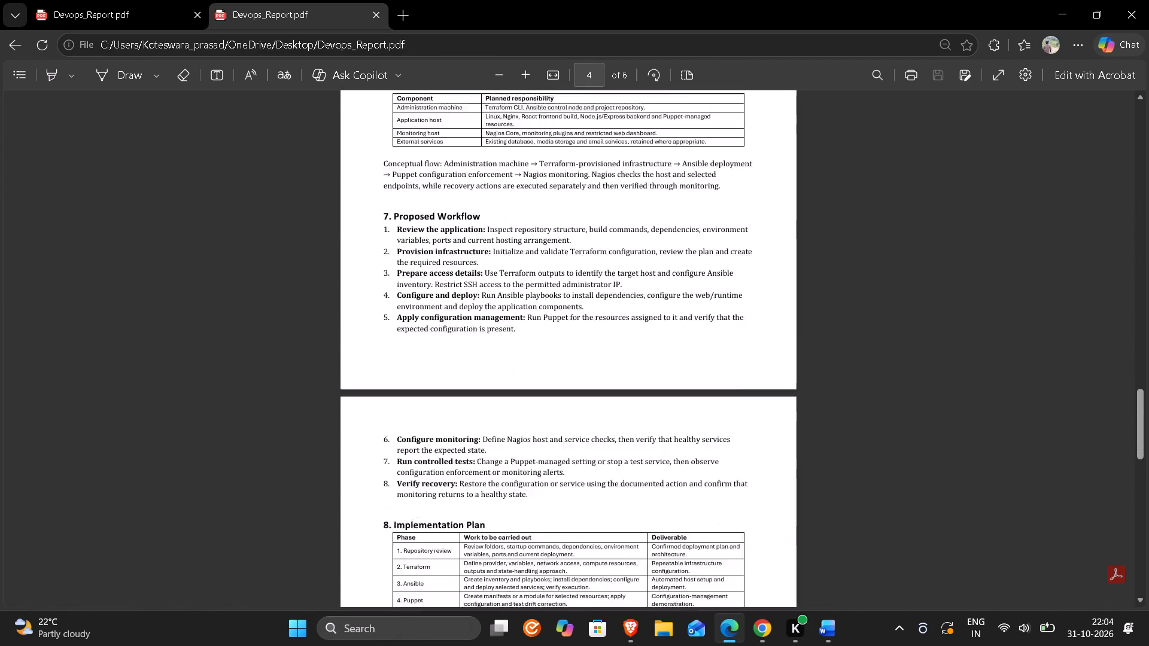
{"action": "scroll", "coordinate": [625, 316], "scroll_direction": "down", "scroll_amount": 5}
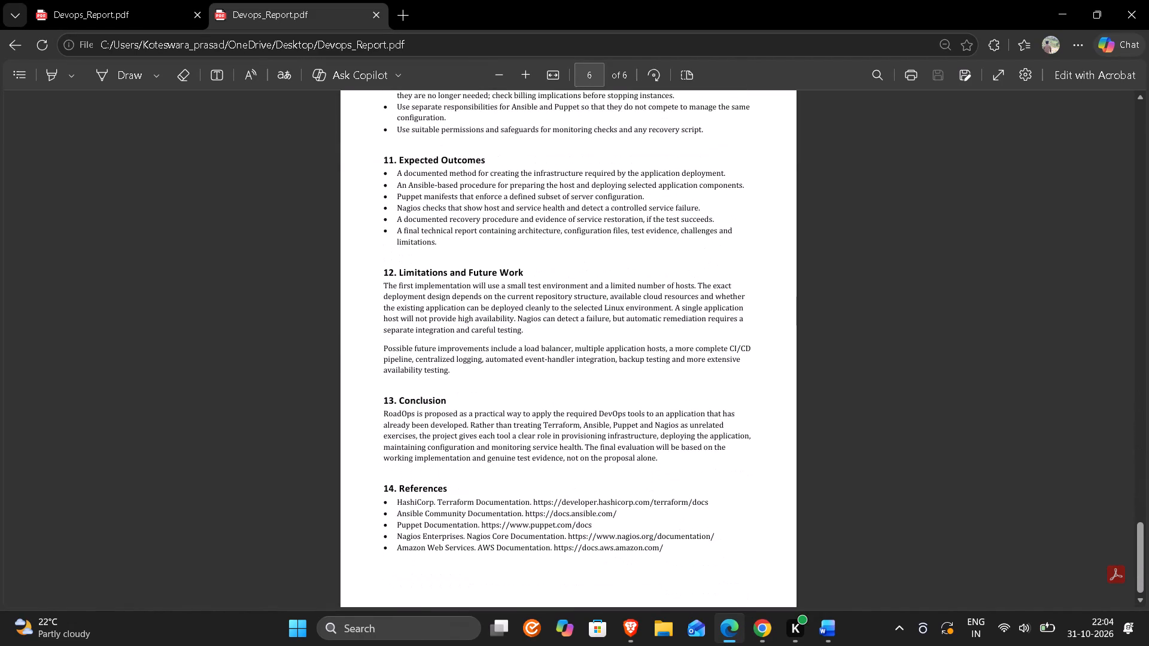
{"action": "scroll", "coordinate": [625, 316], "scroll_direction": "down", "scroll_amount": 4}
{"action": "scroll", "coordinate": [583, 383], "scroll_direction": "up", "scroll_amount": 3}
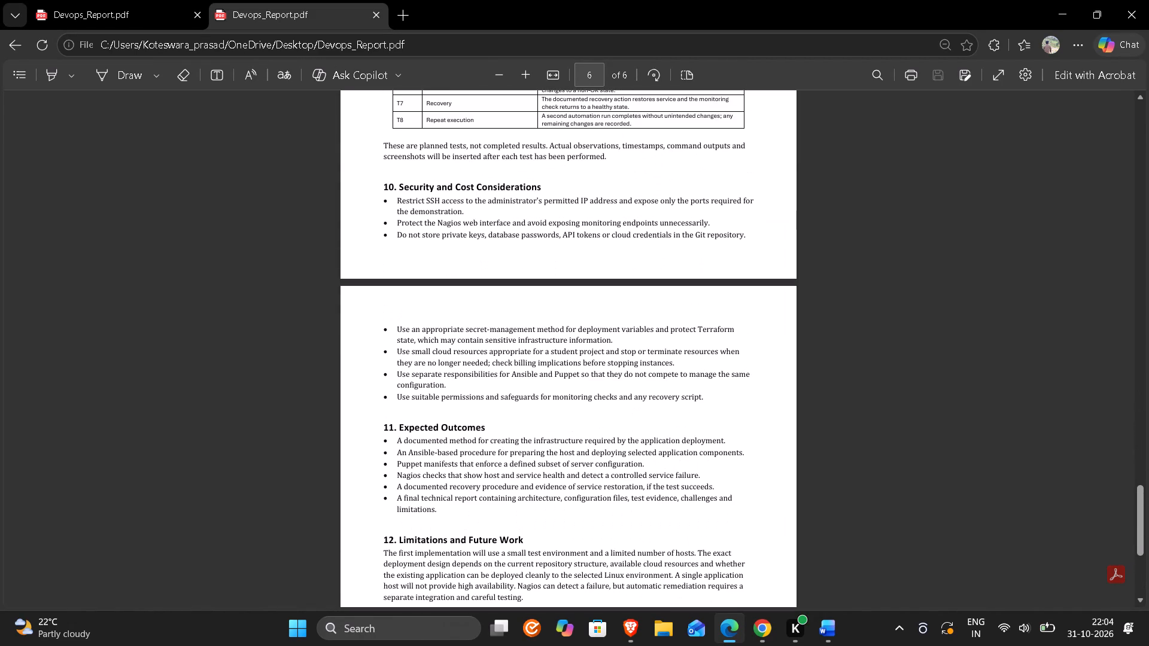
{"action": "left_click", "coordinate": [1148, 0]}
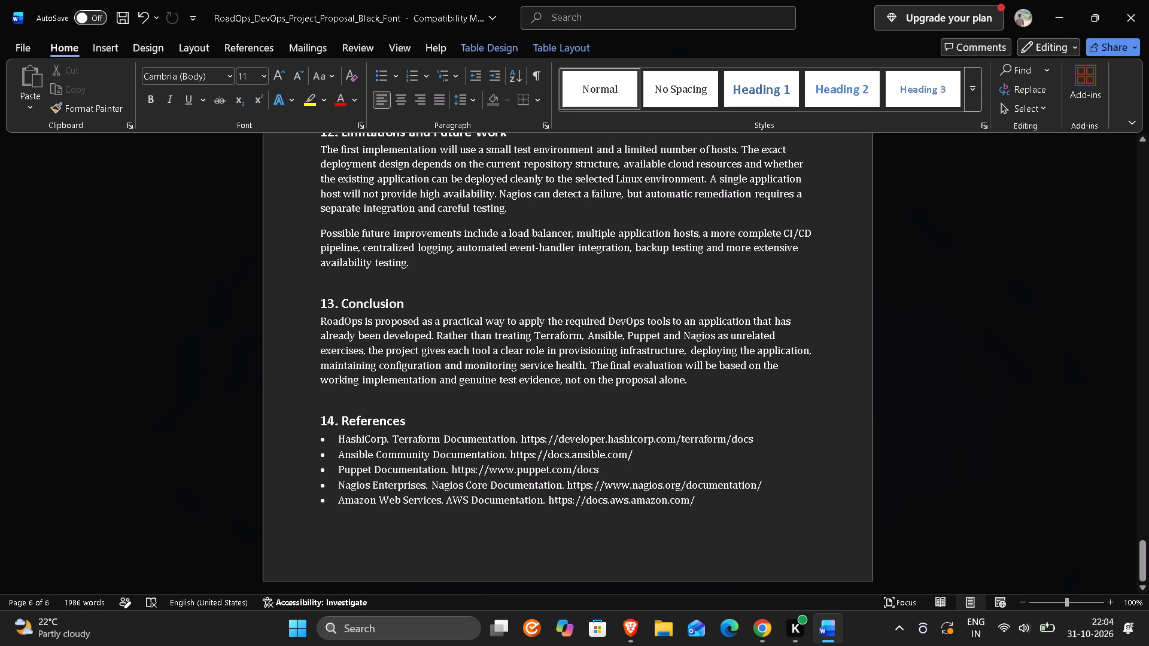
Close the RoadOps_DevOps_Project_Proposal_Black_Font document in Word.
{"action": "scroll", "coordinate": [759, 389], "scroll_direction": "down", "scroll_amount": 6}
{"action": "scroll", "coordinate": [779, 368], "scroll_direction": "up", "scroll_amount": 3}
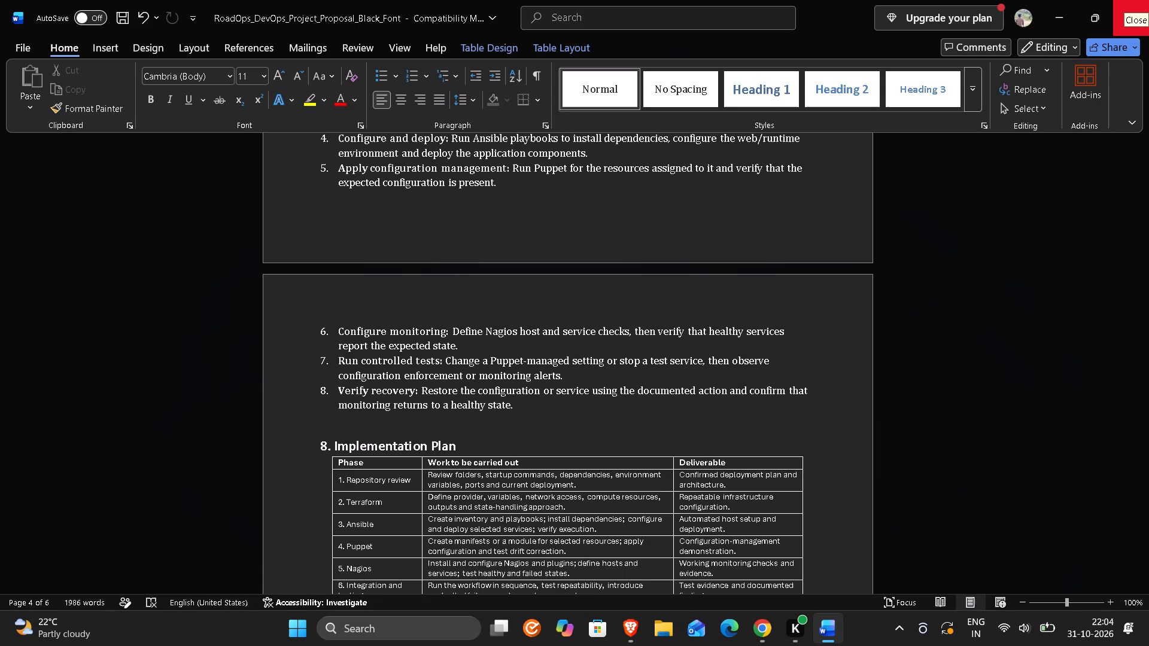
{"action": "left_click", "coordinate": [1148, 0]}
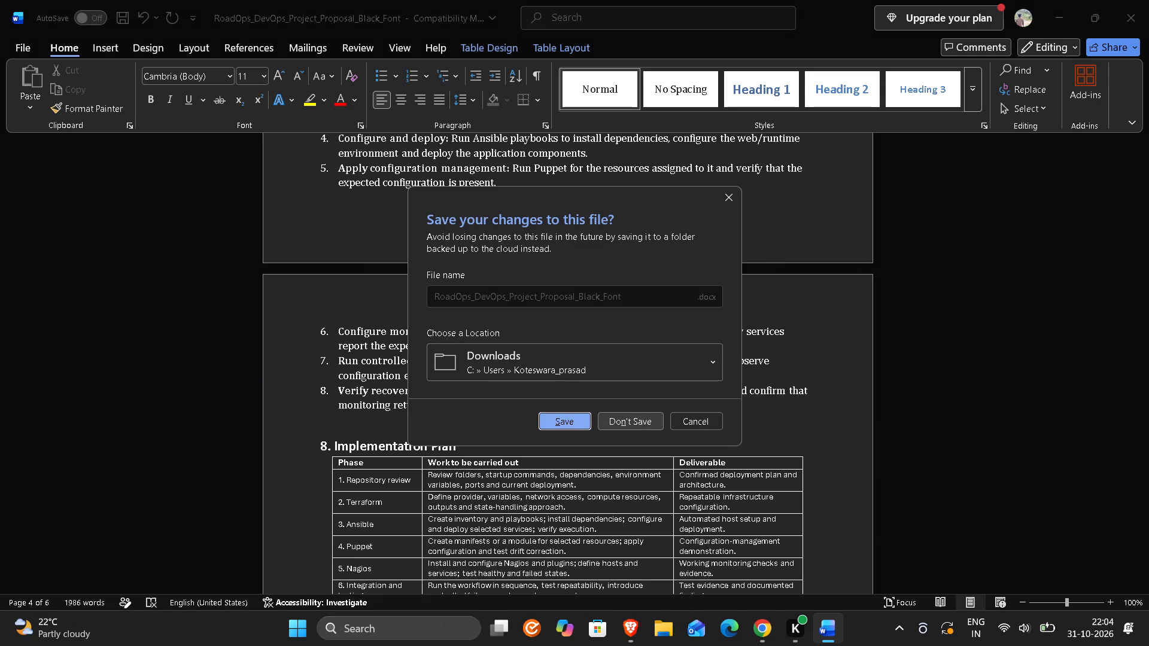
Discard the unsaved changes to RoadOps_DevOps_Project_Proposal_Black_Font to finish closing the document.
{"action": "left_click", "coordinate": [640, 429]}
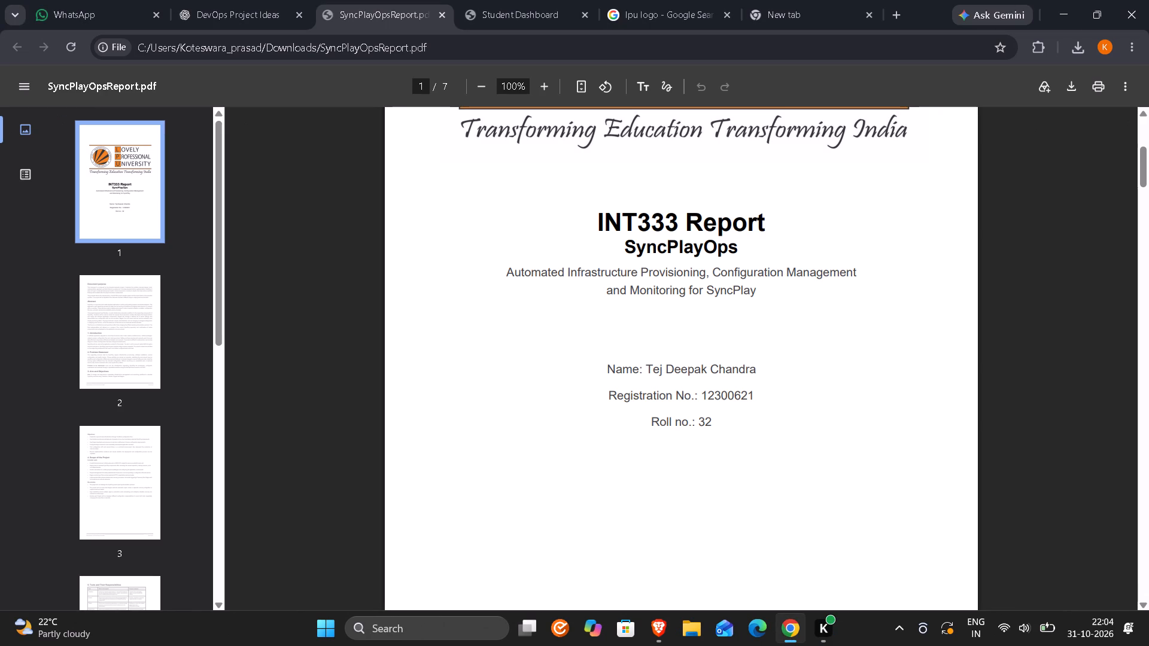
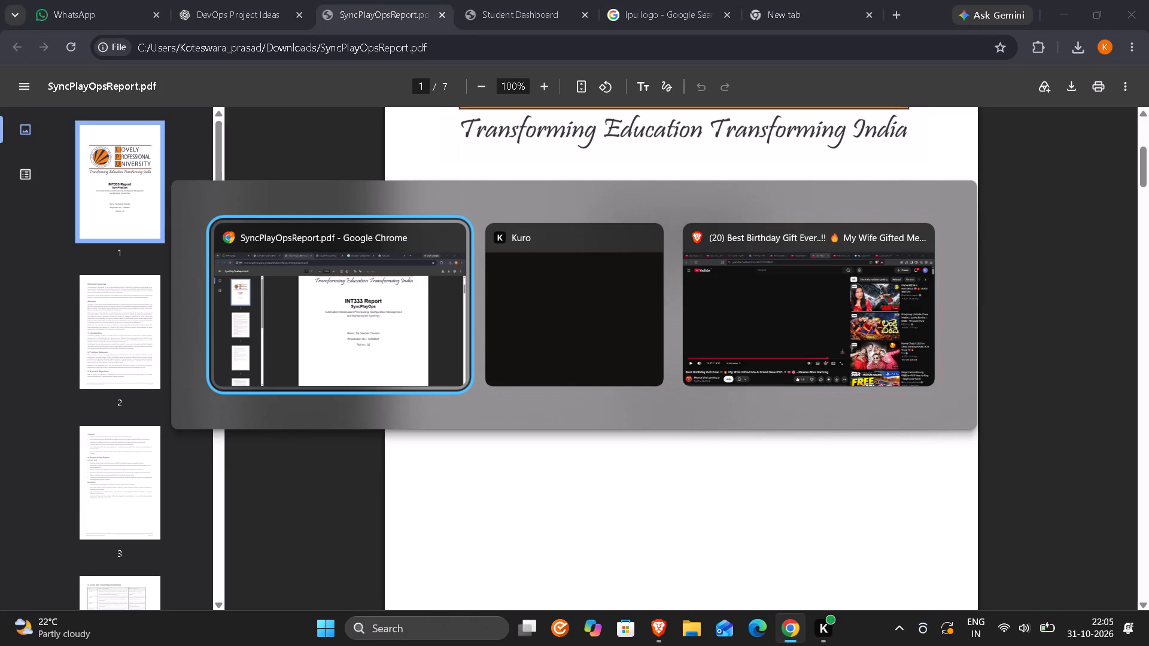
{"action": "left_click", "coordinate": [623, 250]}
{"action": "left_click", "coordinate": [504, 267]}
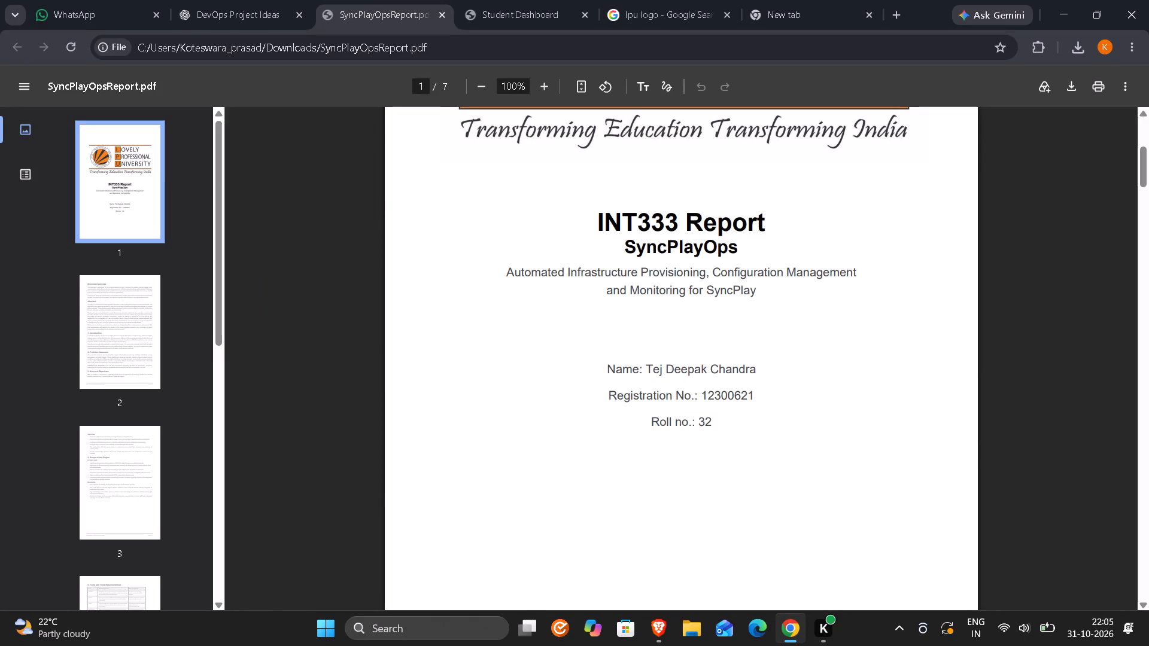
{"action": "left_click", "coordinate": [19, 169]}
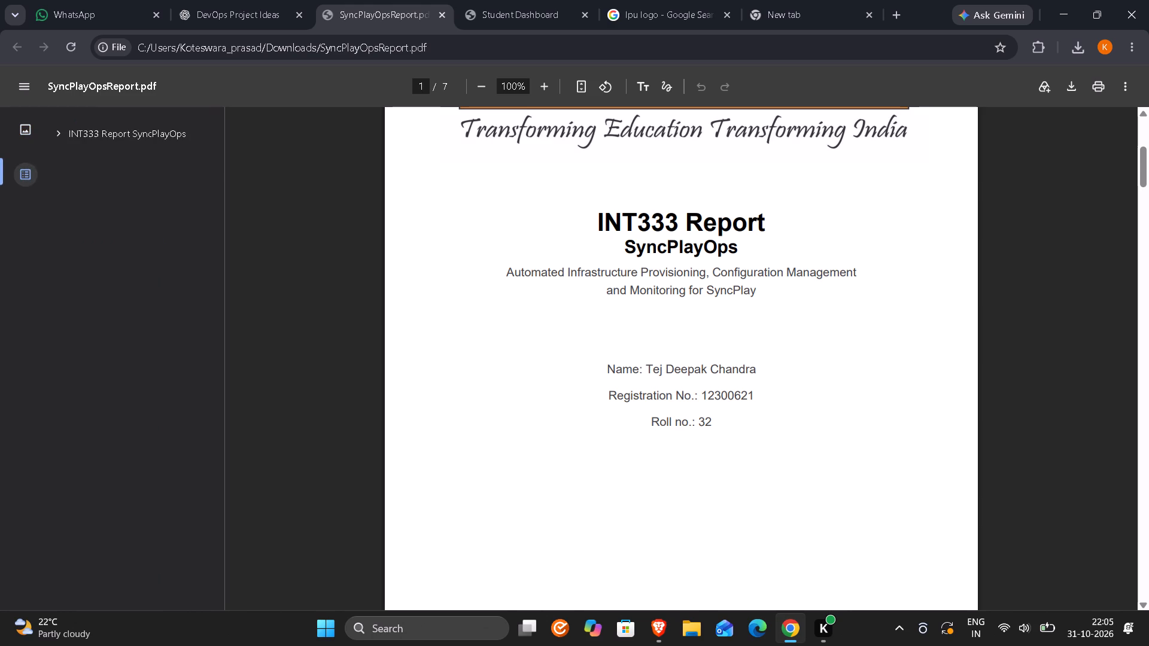
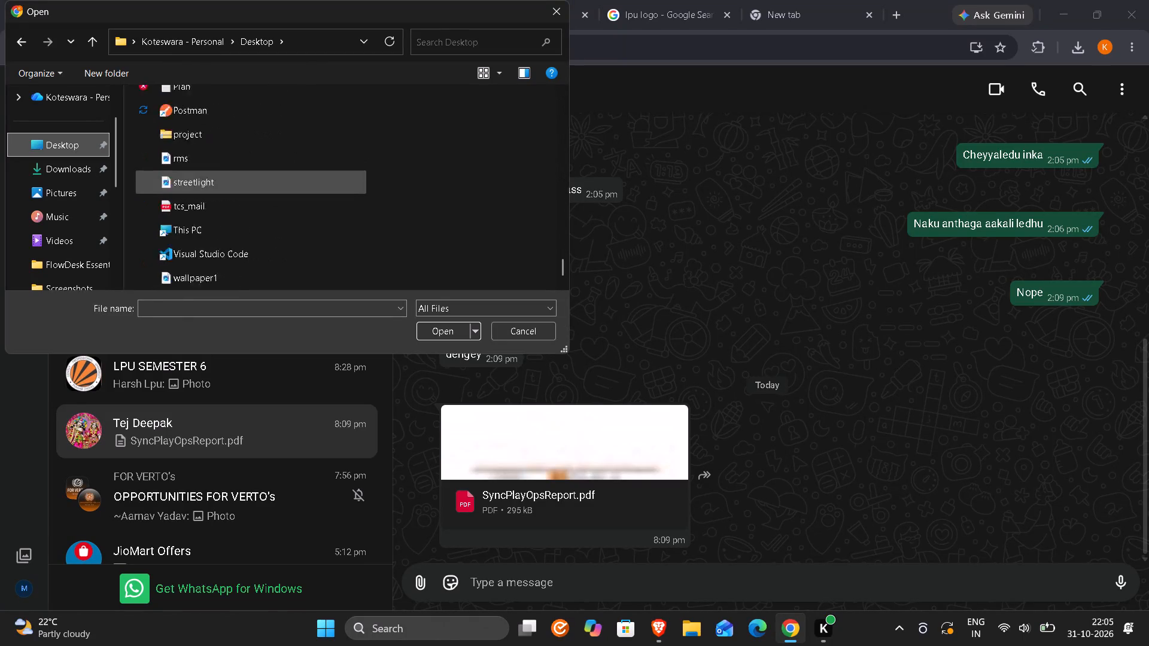
Find the Devops_Report PDF in the Desktop folder to attach it to the open WhatsApp chat.
{"action": "scroll", "coordinate": [301, 184], "scroll_direction": "down", "scroll_amount": 2}
{"action": "scroll", "coordinate": [301, 184], "scroll_direction": "up", "scroll_amount": 1}
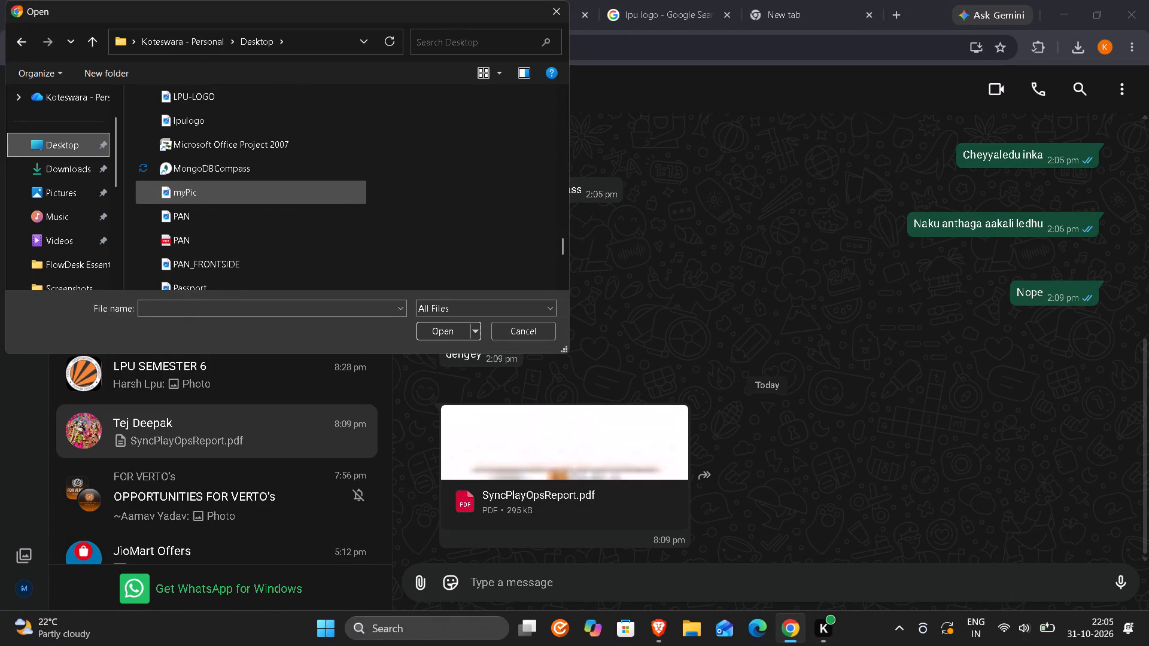
{"action": "scroll", "coordinate": [301, 184], "scroll_direction": "up", "scroll_amount": 3}
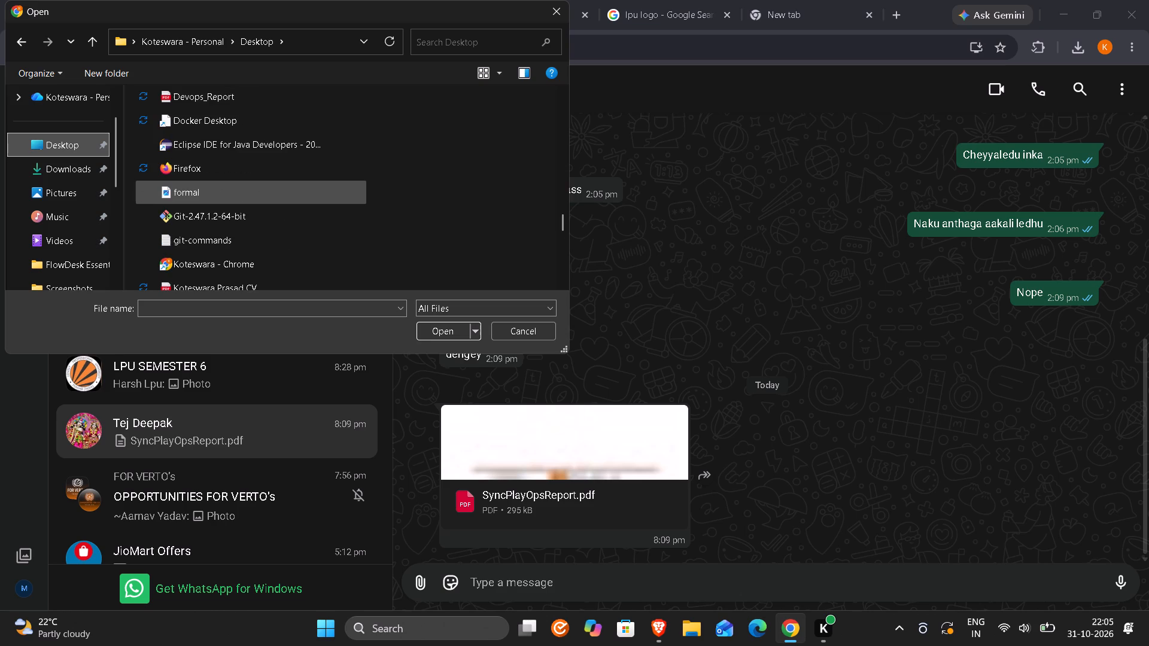